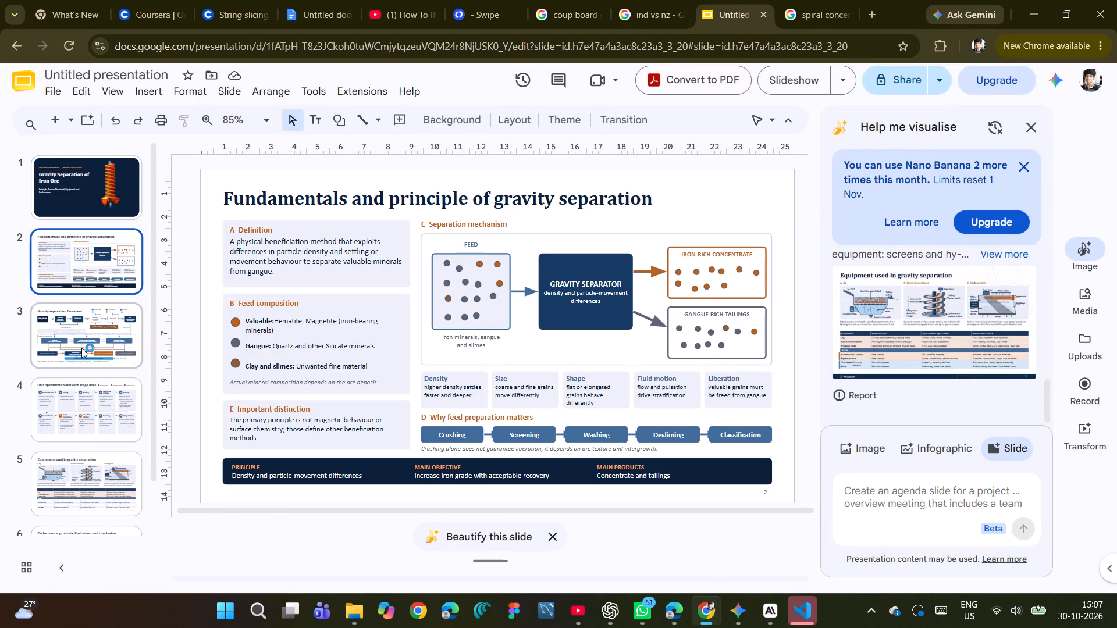
Open slide 3 with the gravity separation flowsheet to view it.
click(81, 347)
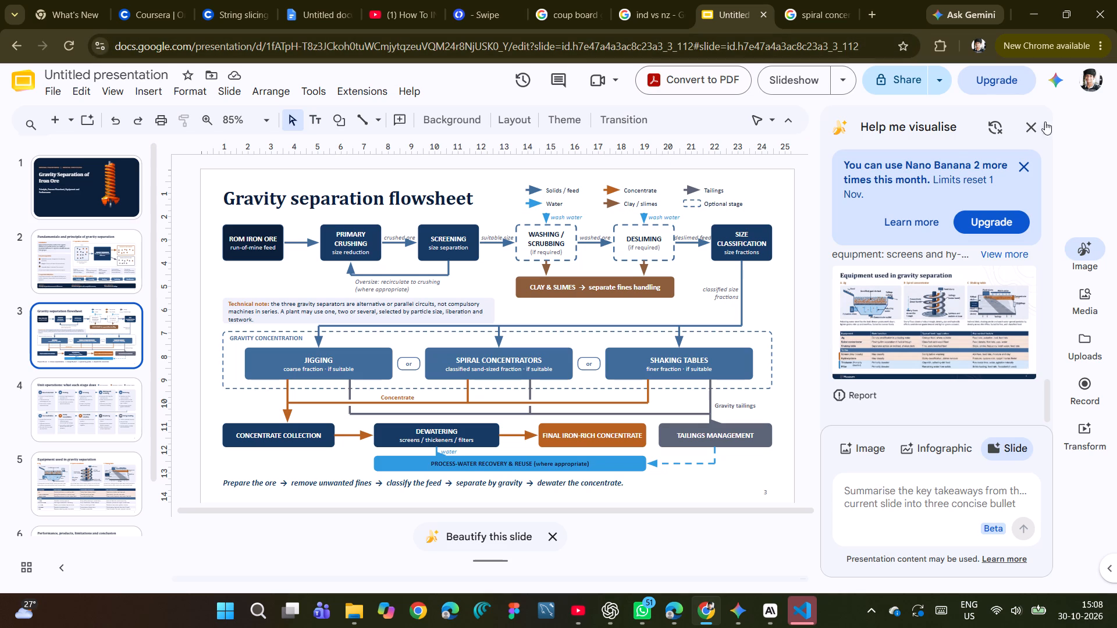
Close the Help me visualise side panel.
click(1030, 127)
click(1018, 170)
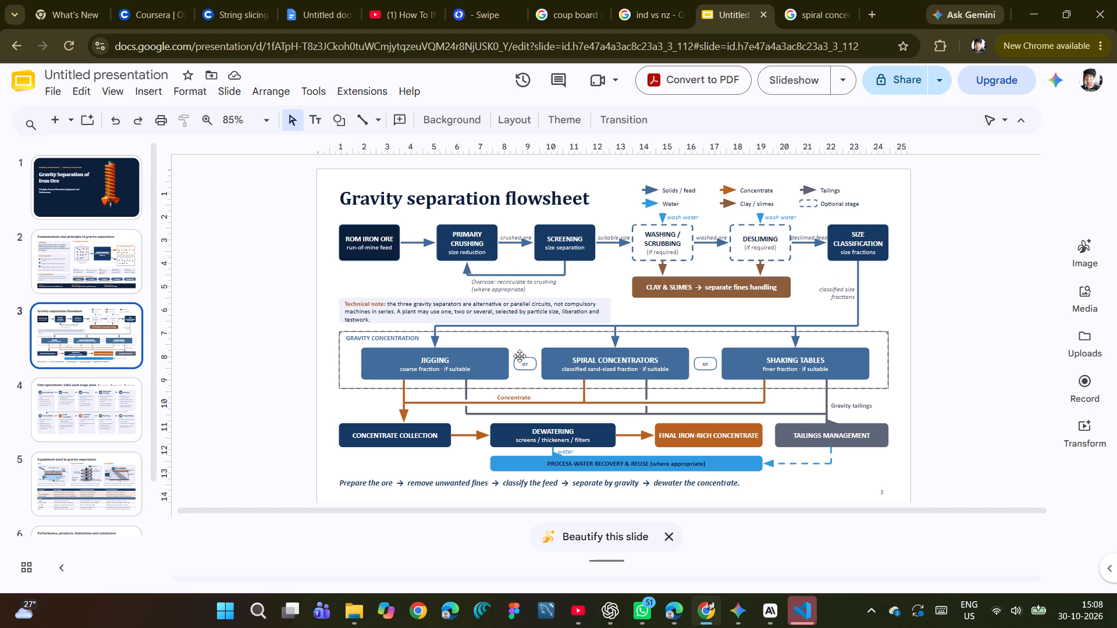
Look through slides 4 to 6, dismiss the Beautify this slide suggestion, and examine the equipment table's "To the" row on slide 5.
click(124, 399)
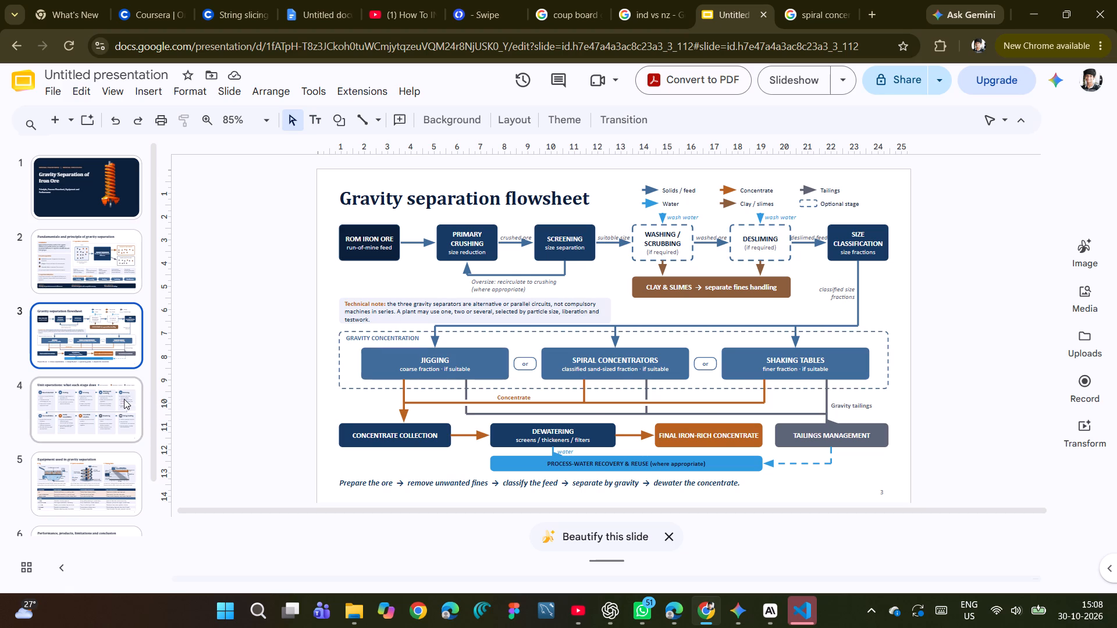
scroll(124, 399, down, 1)
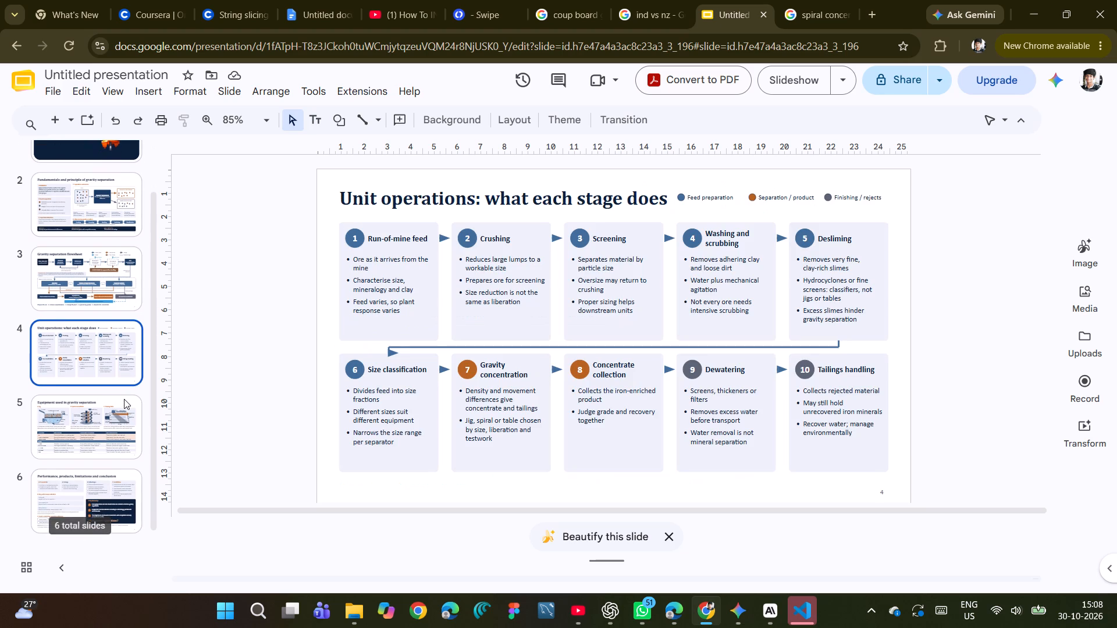
scroll(124, 399, down, 1)
click(124, 399)
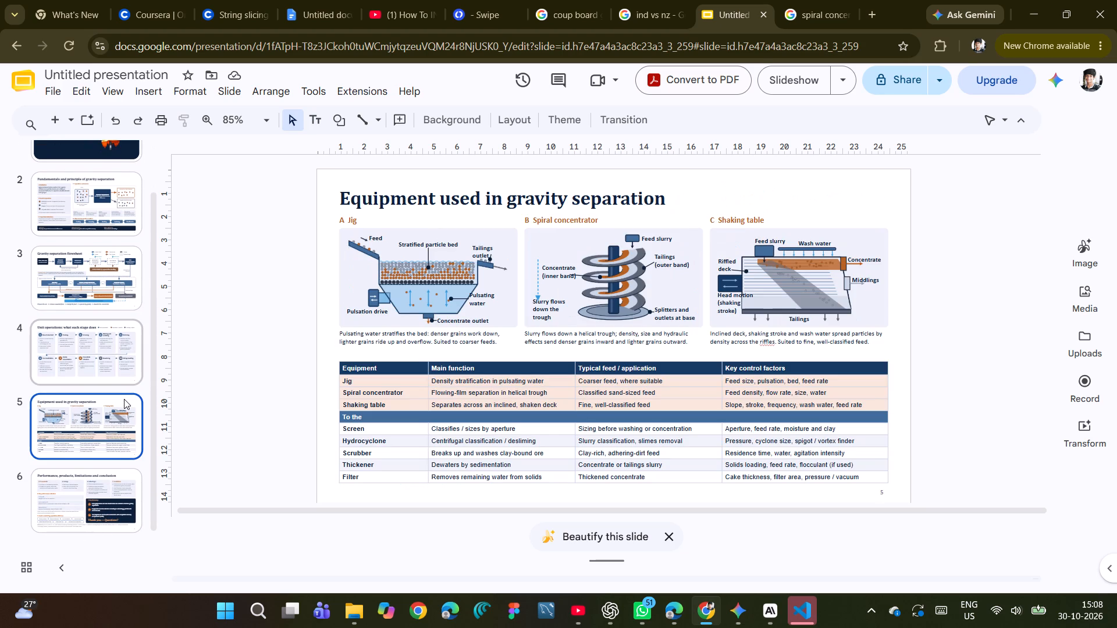
scroll(121, 373, down, 5)
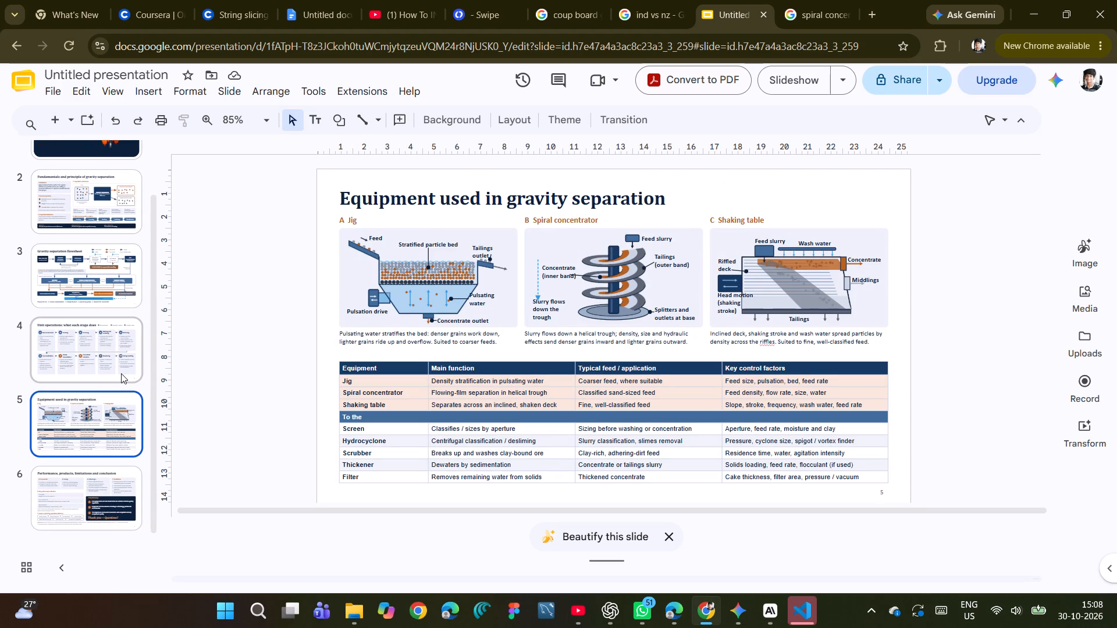
click(105, 511)
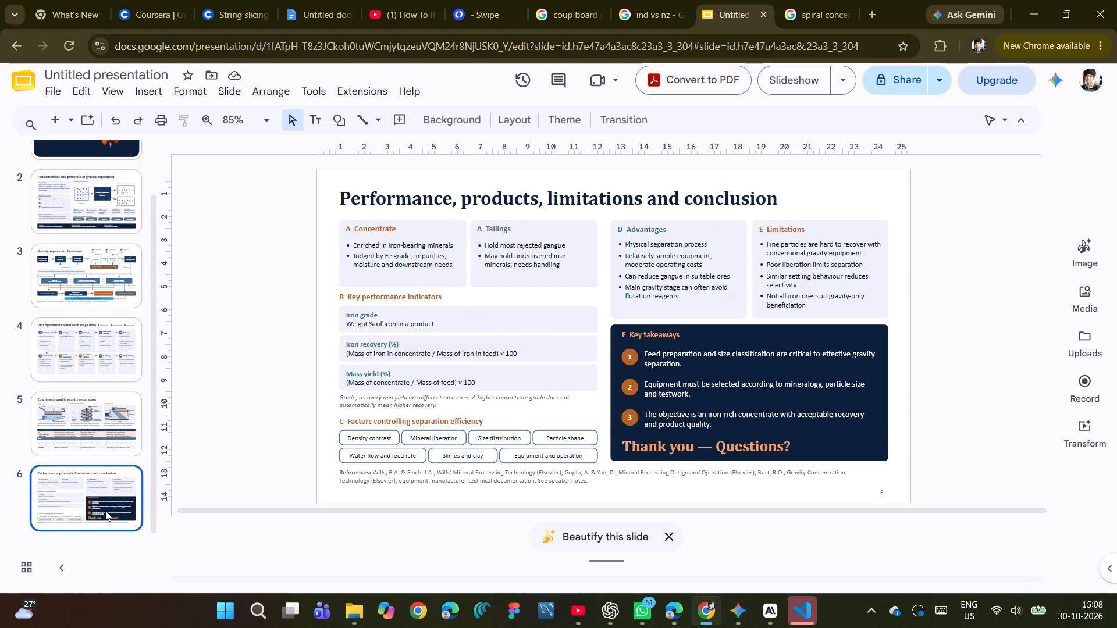
click(670, 537)
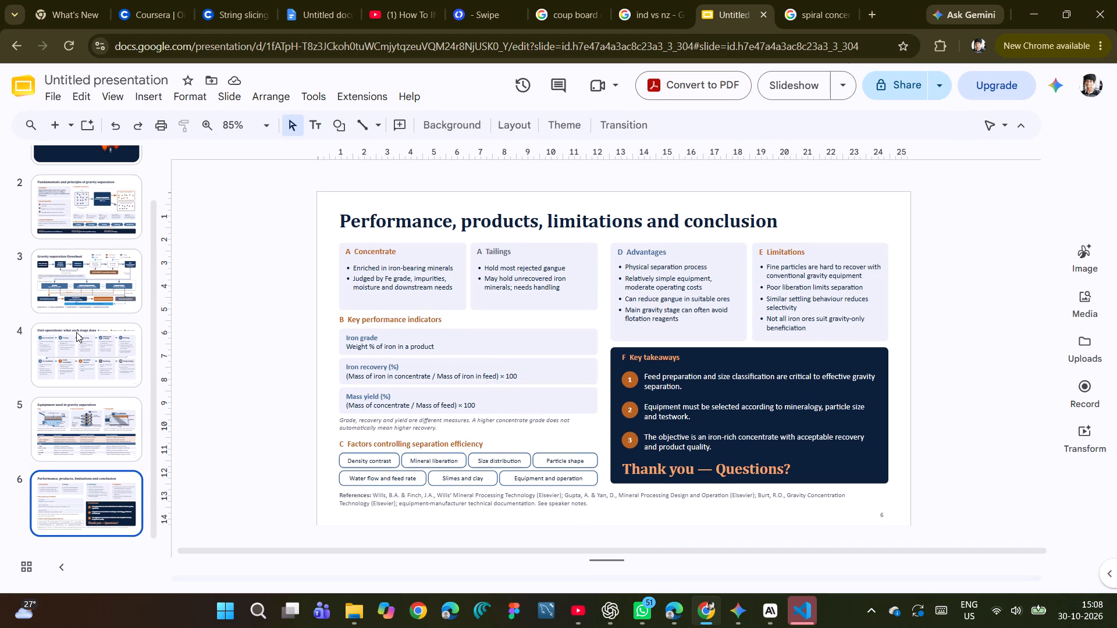
click(80, 405)
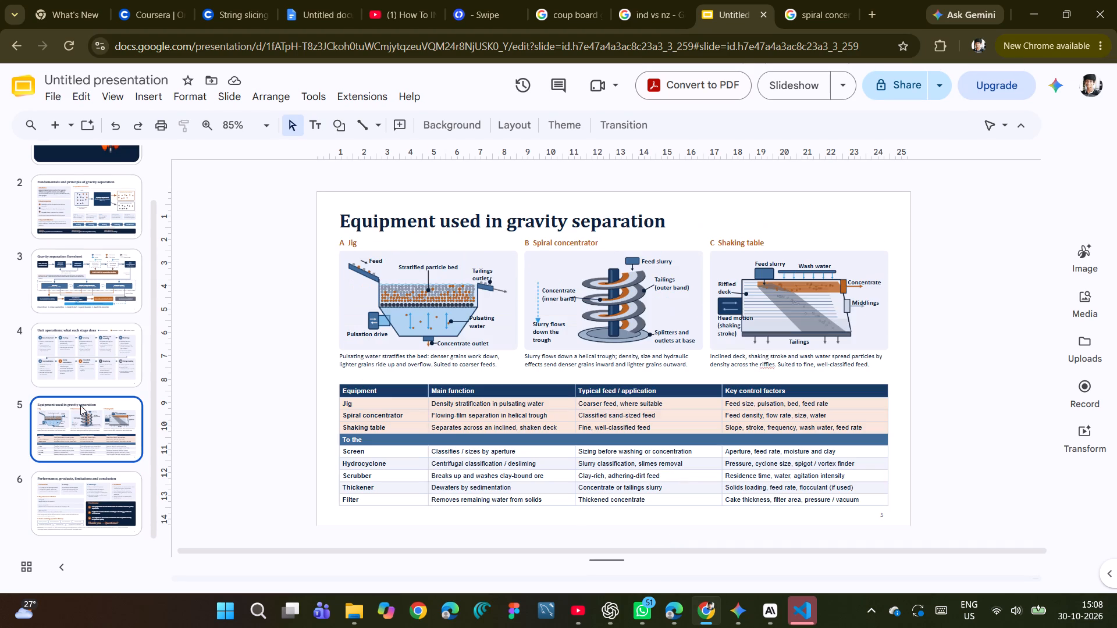
double_click(378, 440)
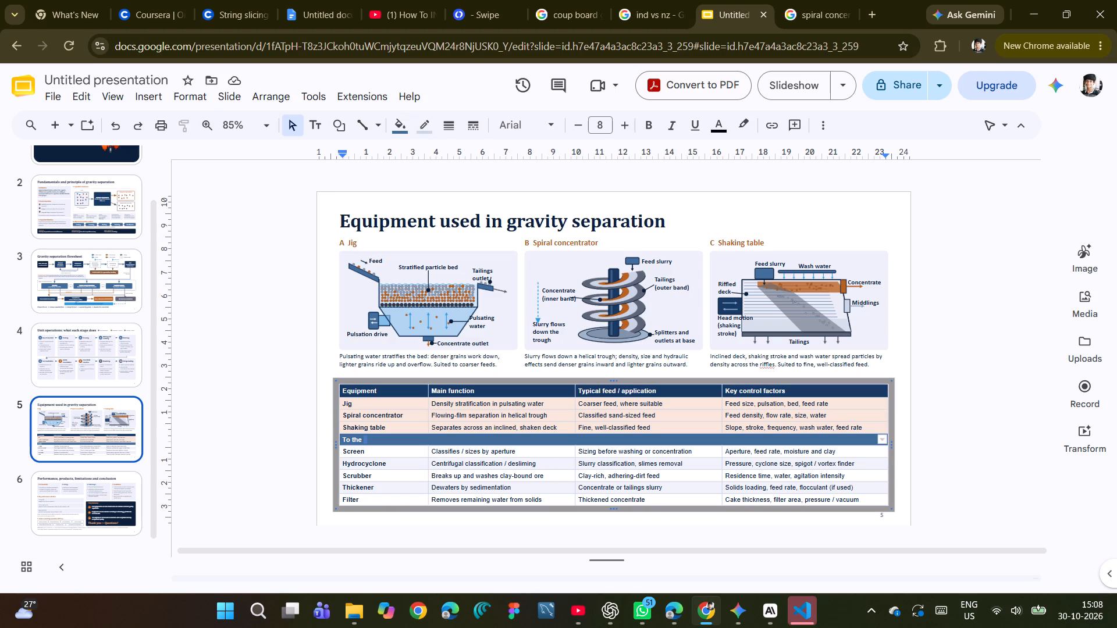
double_click(378, 440)
Examine the Washing / Scrubbing box on the Gravity separation flowsheet slide, and the title slide.
click(47, 281)
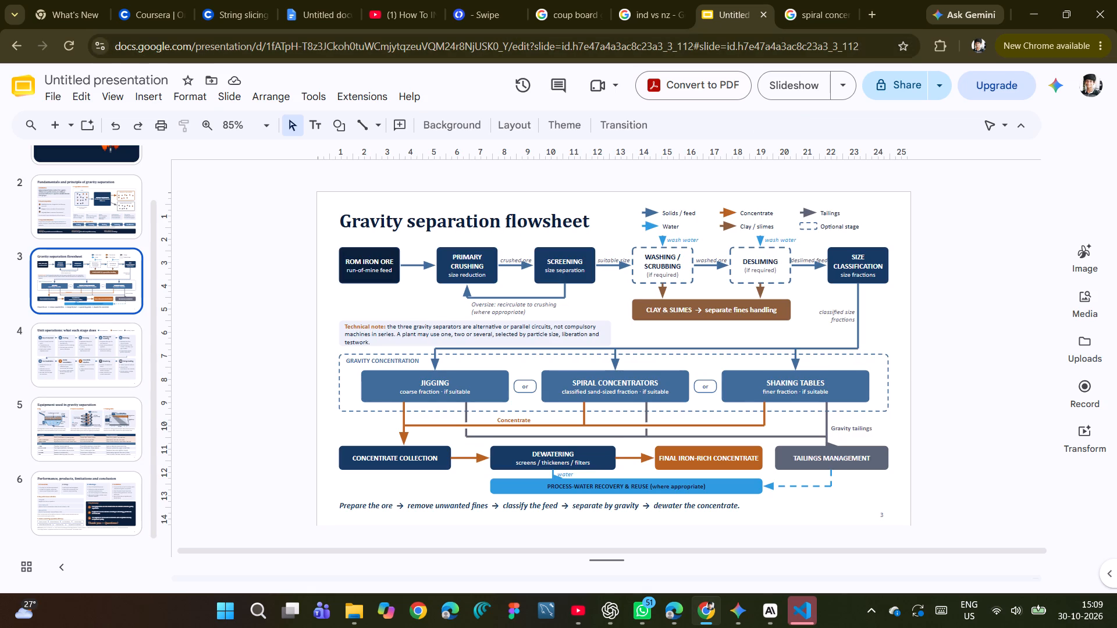
click(670, 272)
triple_click(670, 272)
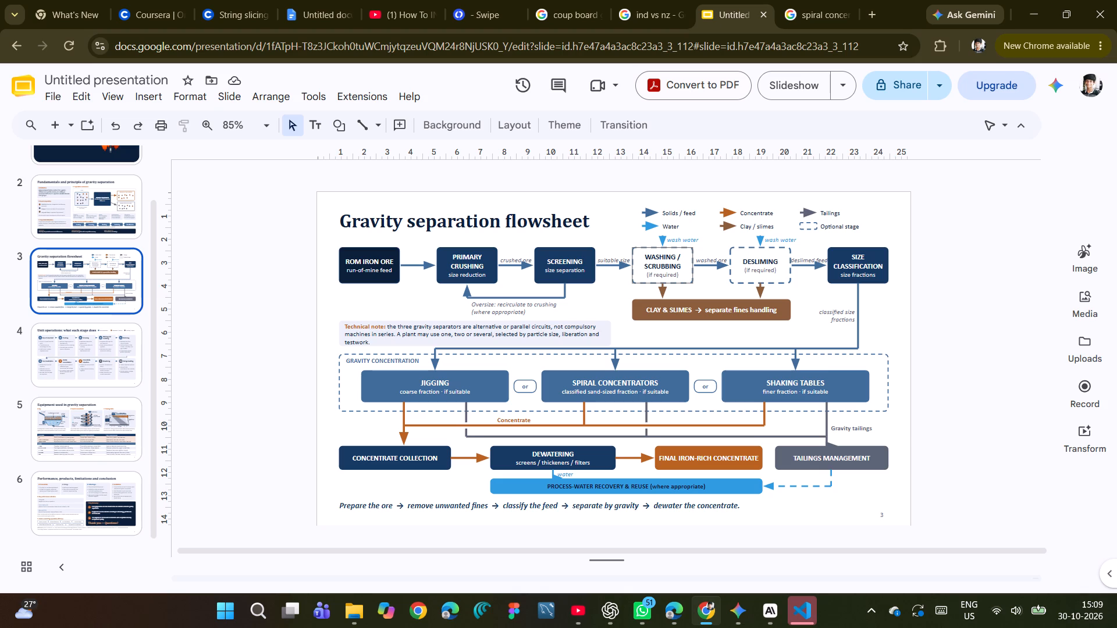
triple_click(670, 272)
click(670, 272)
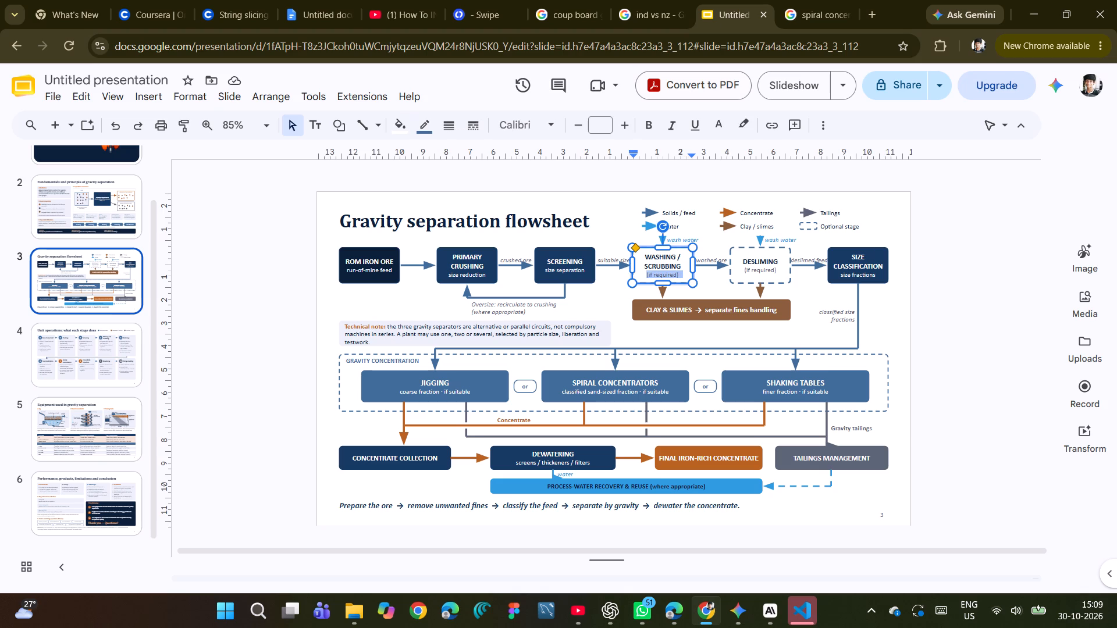
key(Escape)
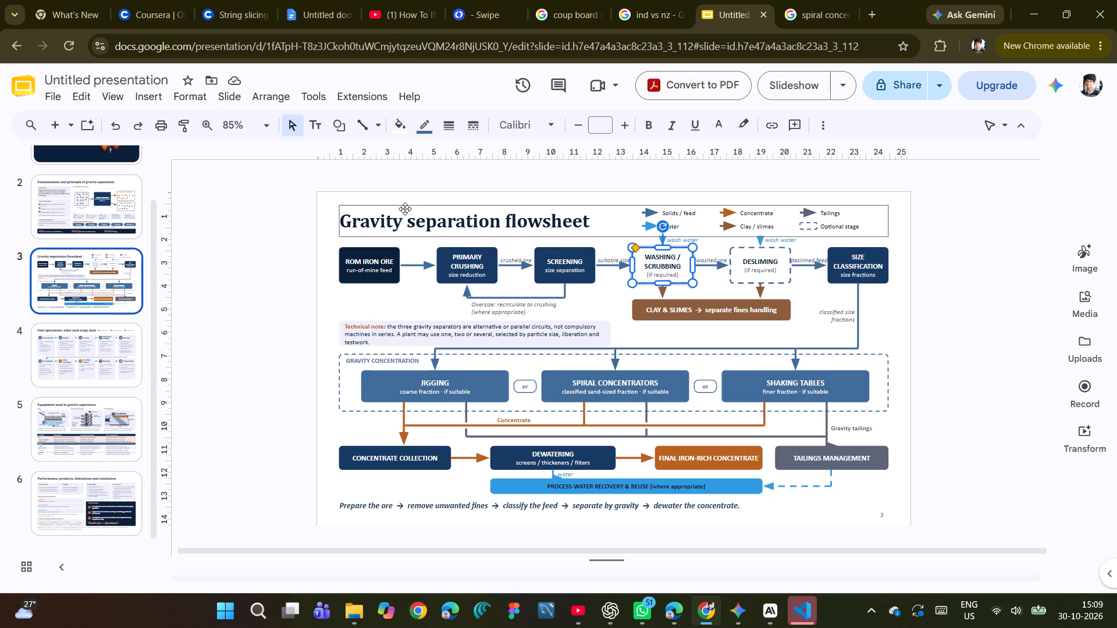
click(296, 231)
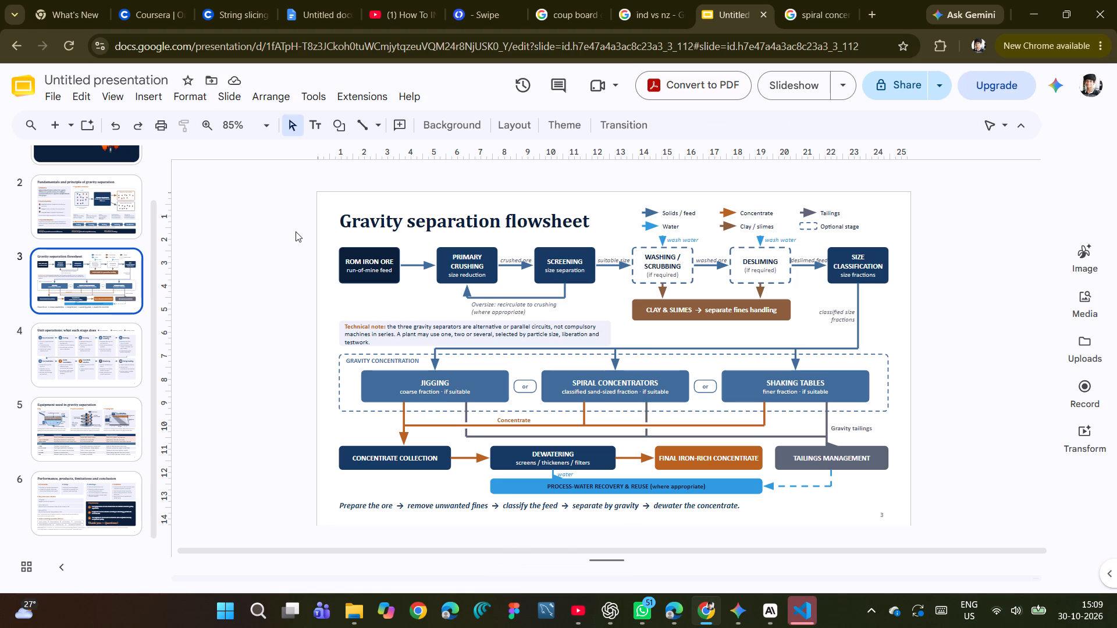
scroll(38, 249, up, 6)
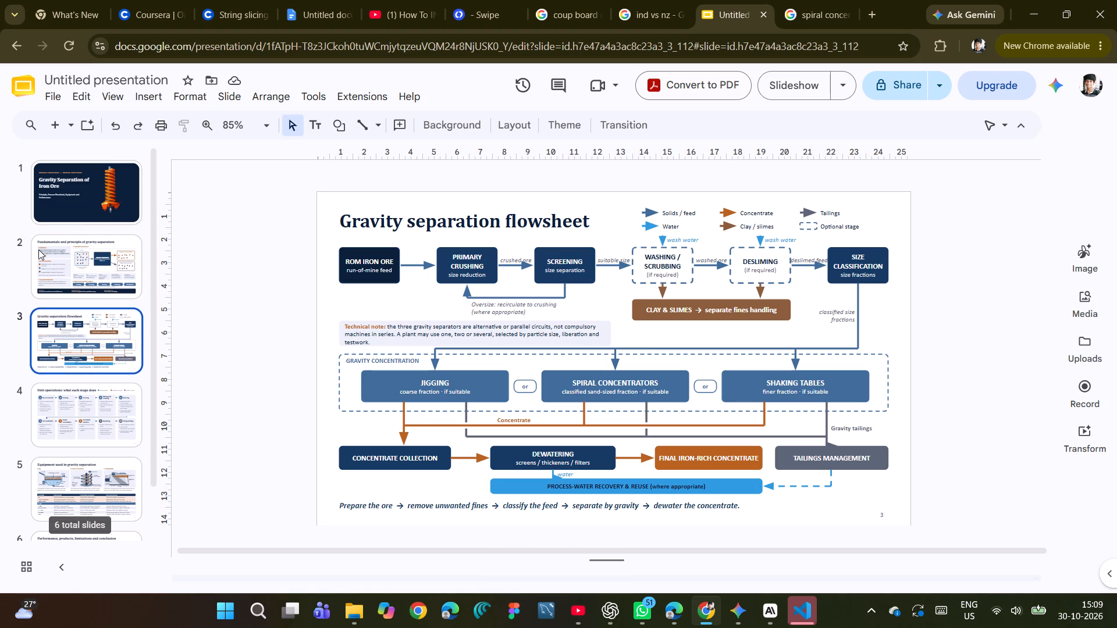
click(115, 194)
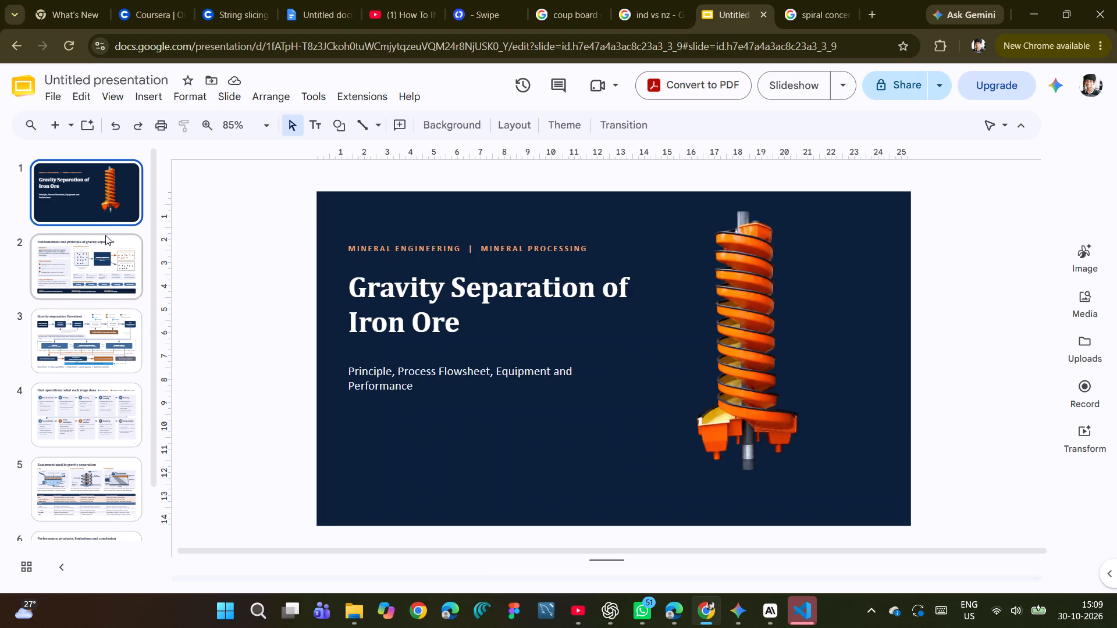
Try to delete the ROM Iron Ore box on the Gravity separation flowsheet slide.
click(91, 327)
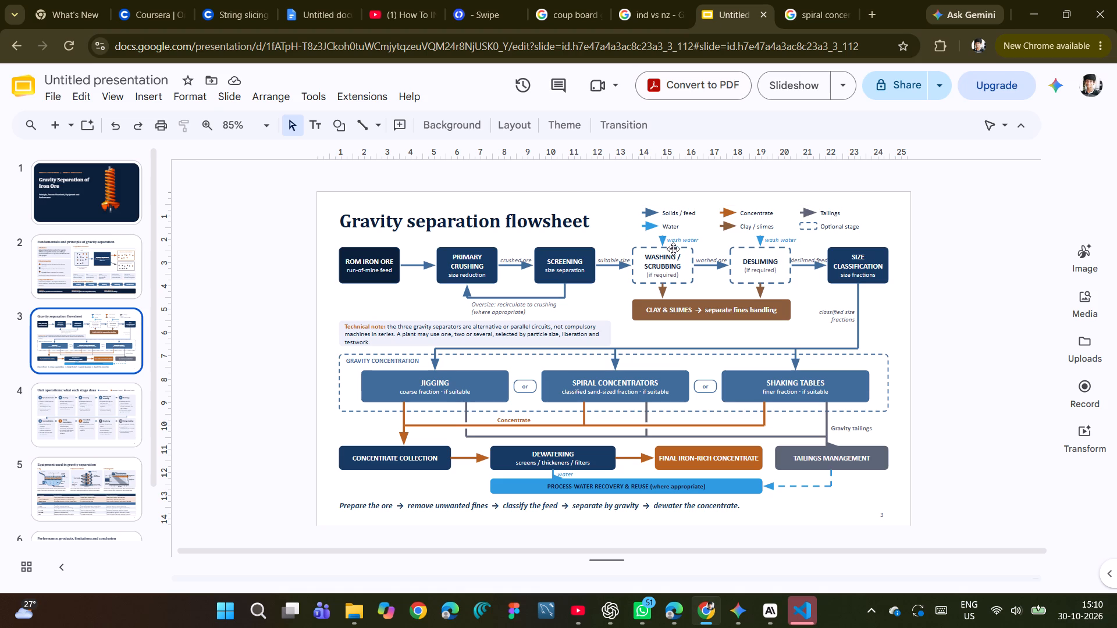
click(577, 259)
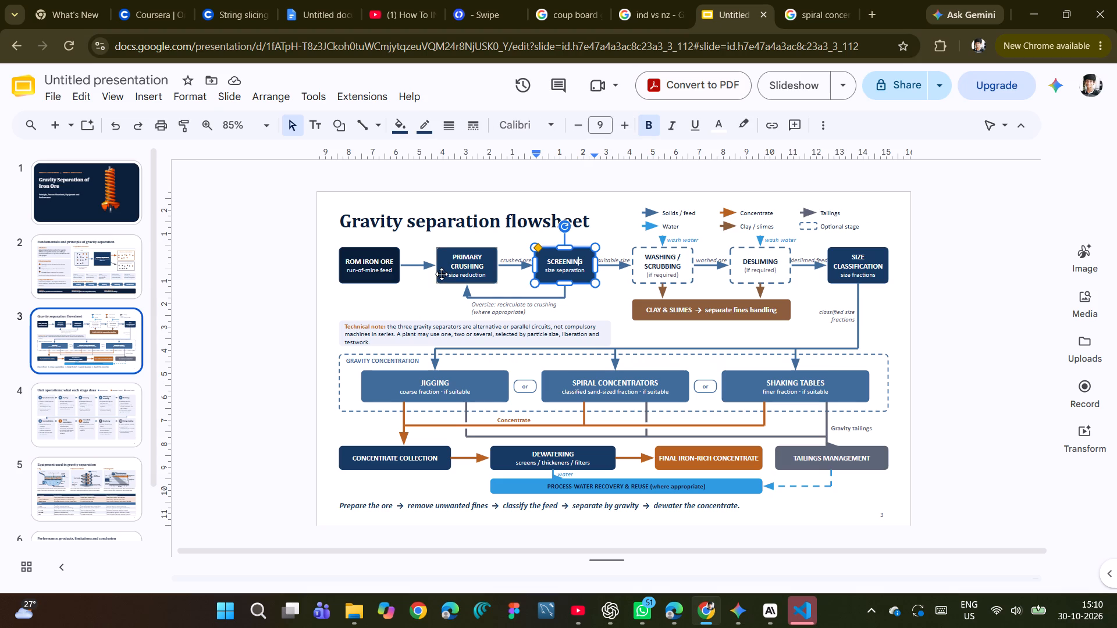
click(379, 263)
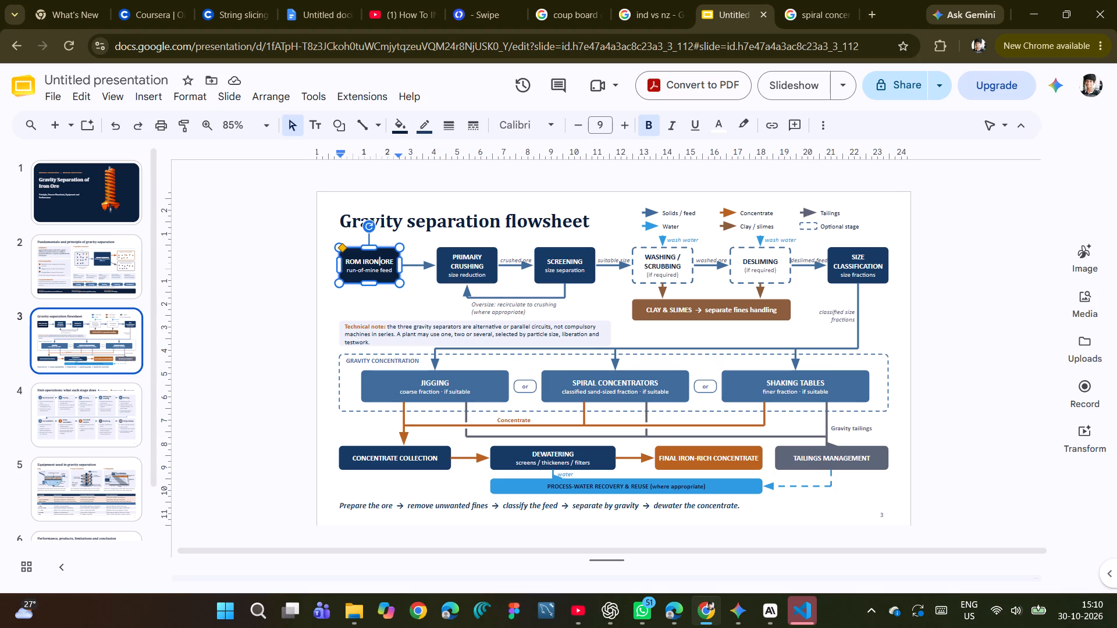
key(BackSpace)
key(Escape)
Delete the main flowsheet's boxes, connectors and notes on slide 3, sparing the title, legend, wash-water labels, process-water bar and summary line.
drag(293, 248, 582, 409)
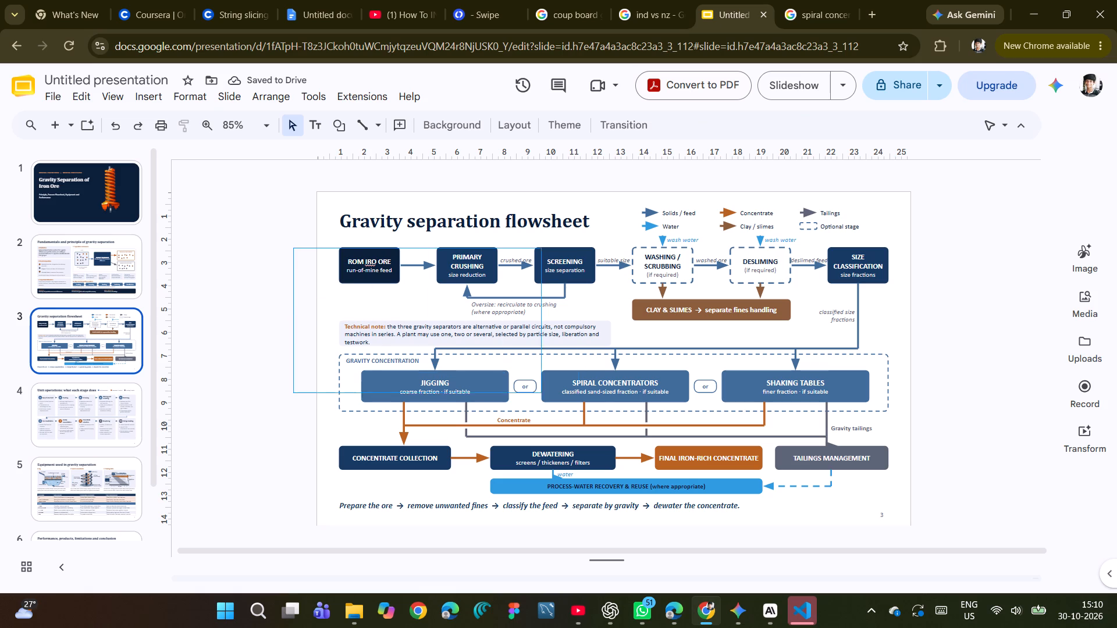
drag(582, 409, 880, 477)
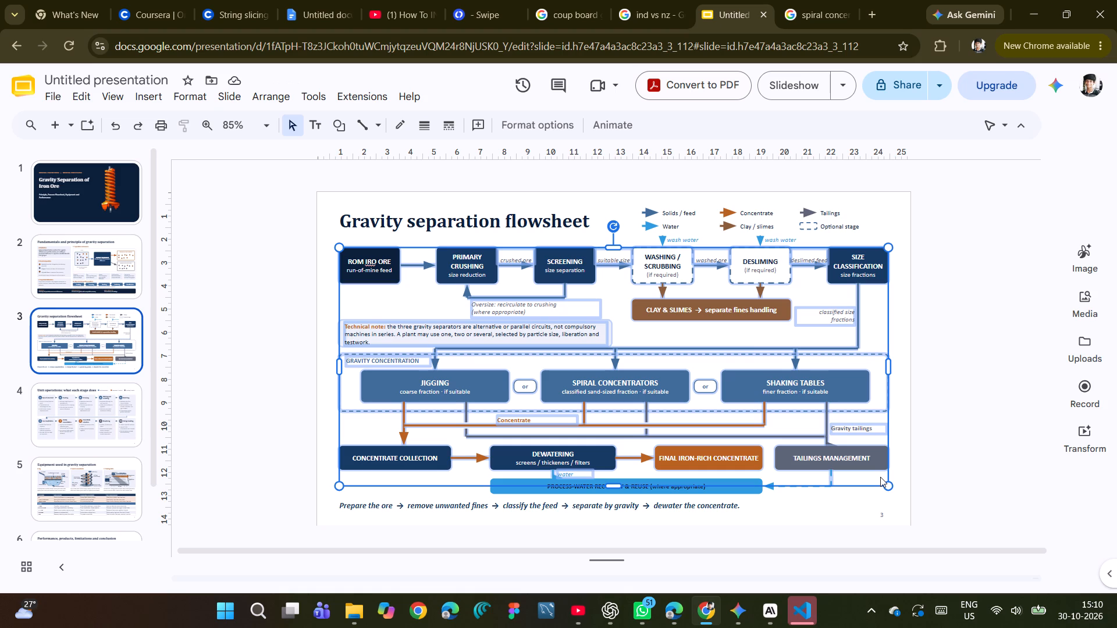
key(BackSpace)
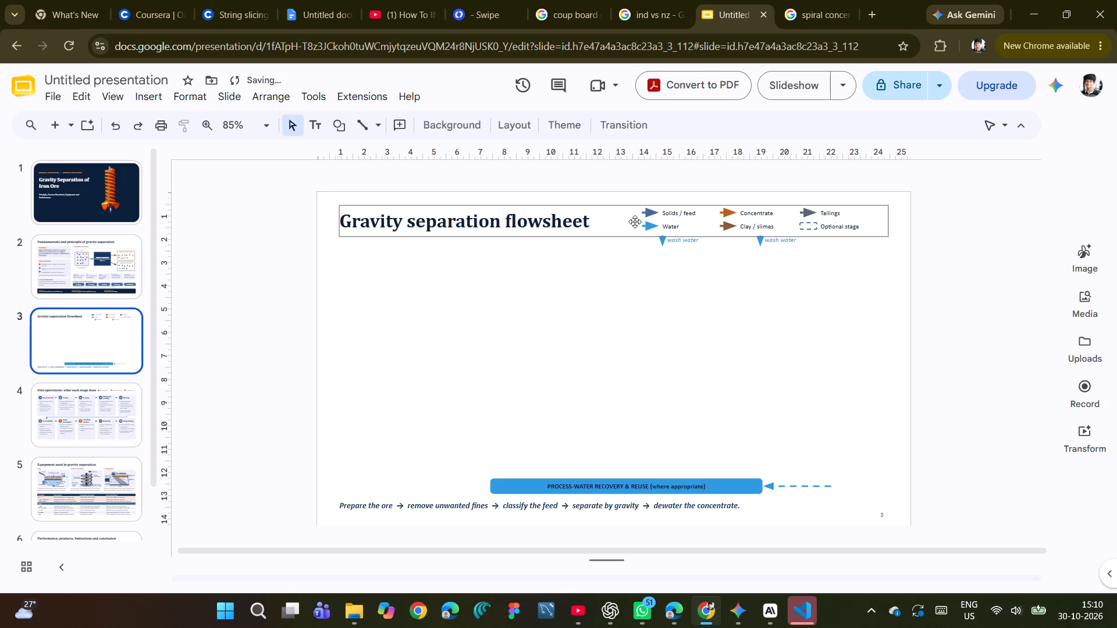
Move the slide 3 title, legend and wash-water labels together about 2.5 cm down the slide.
drag(824, 278, 674, 195)
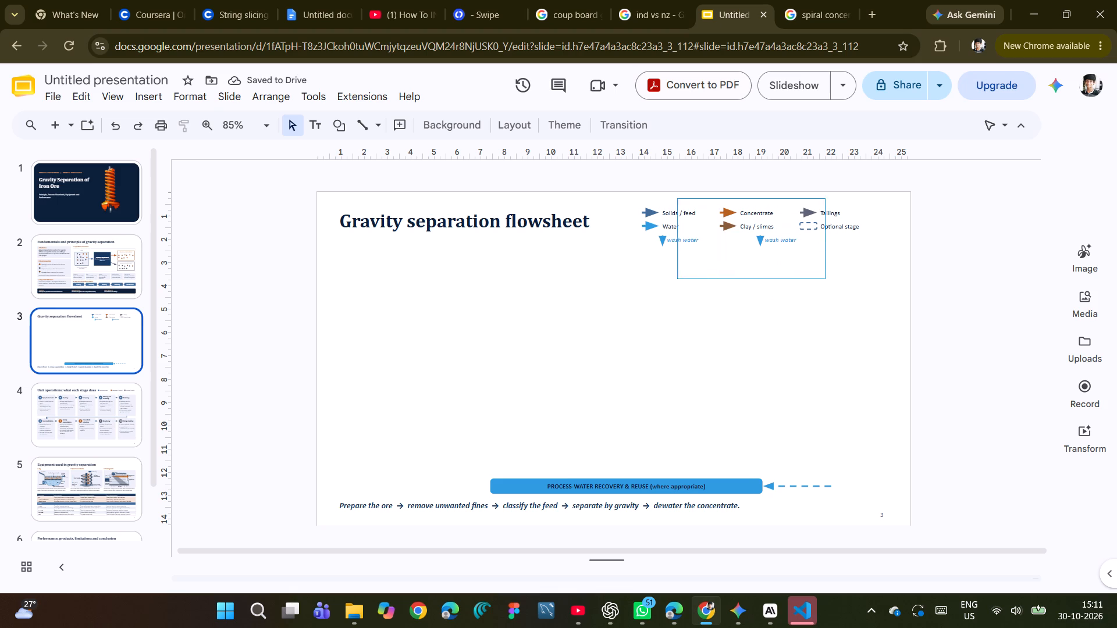
drag(674, 195, 654, 176)
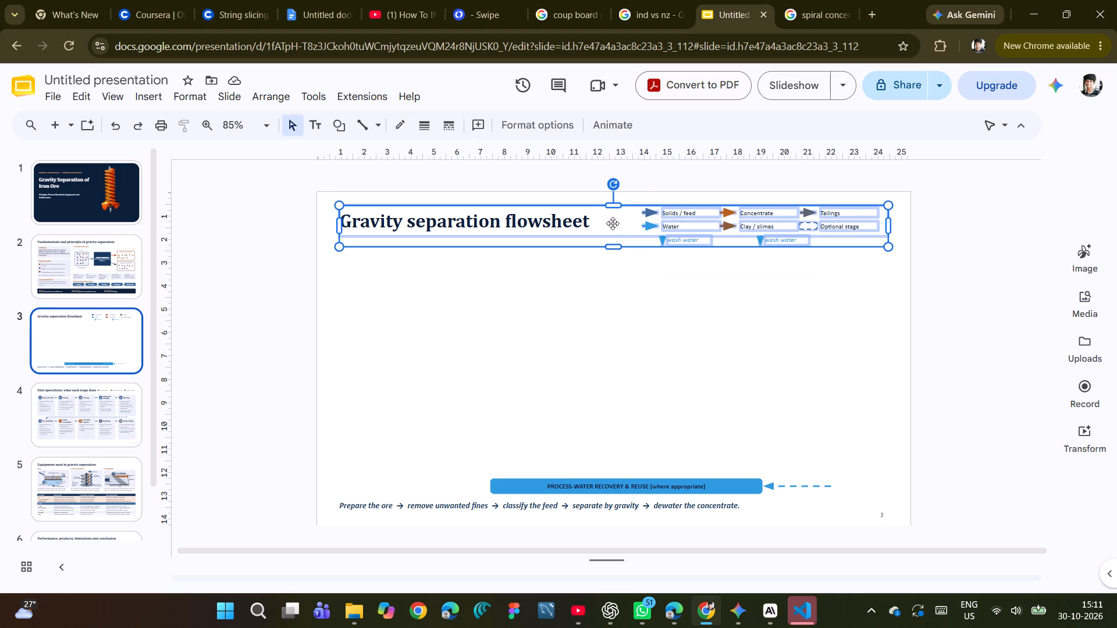
click(613, 223)
drag(575, 219, 571, 276)
key(Escape)
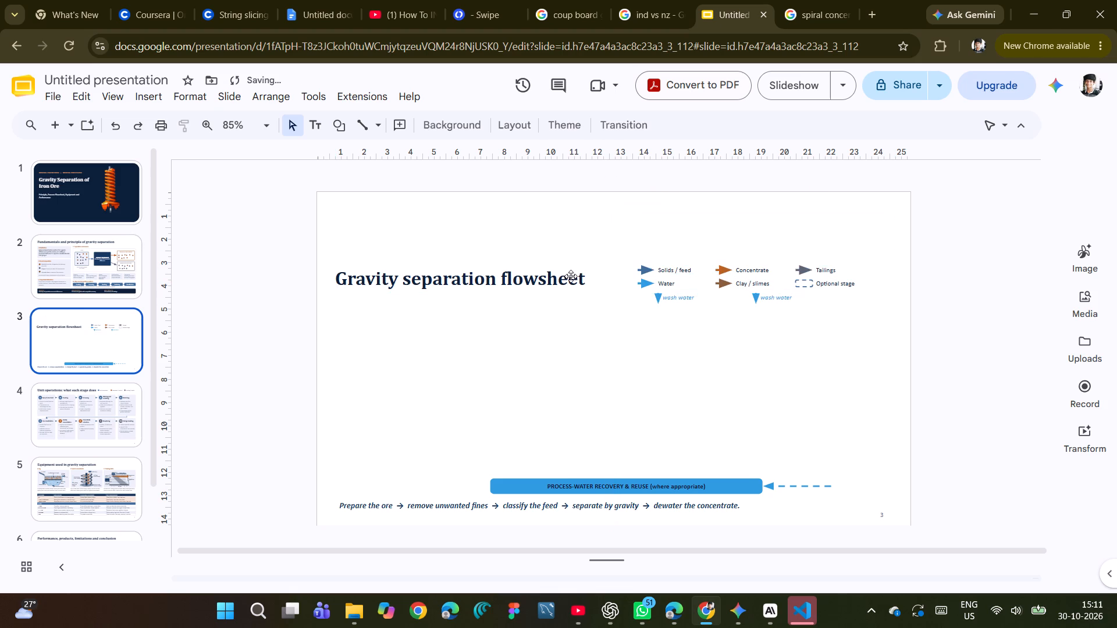
Remove the Solids / feed, Concentrate and Tailings labels from the flowsheet legend on slide 3.
click(691, 272)
key(BackSpace)
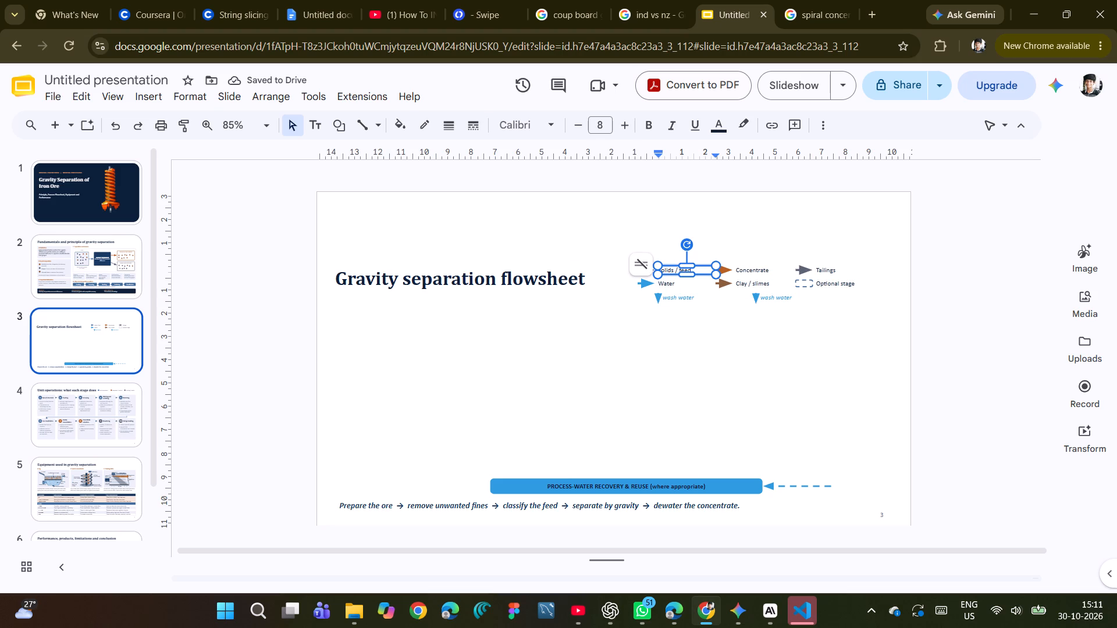
key(ctrl+a)
key(BackSpace)
click(762, 273)
key(BackSpace)
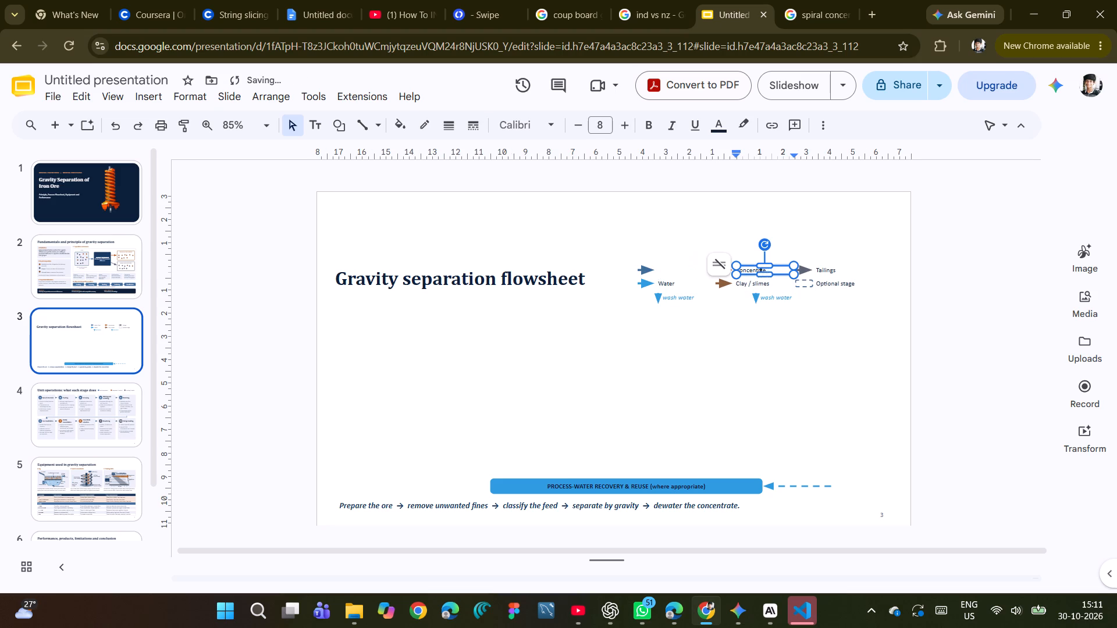
key(BackSpace)
key(ctrl+a)
key(BackSpace)
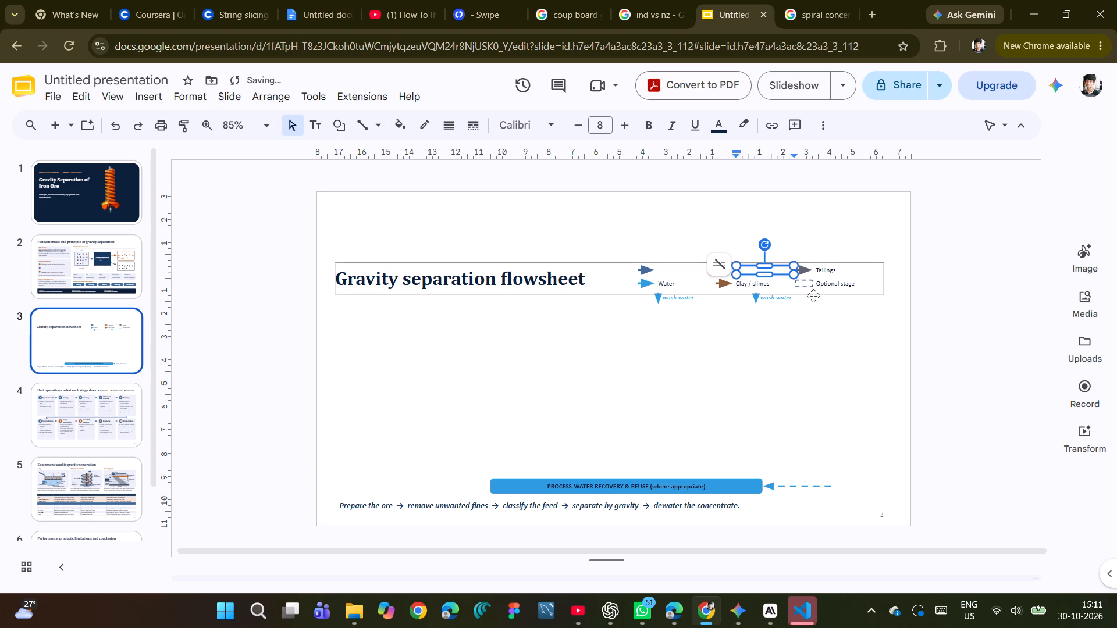
click(813, 302)
click(817, 263)
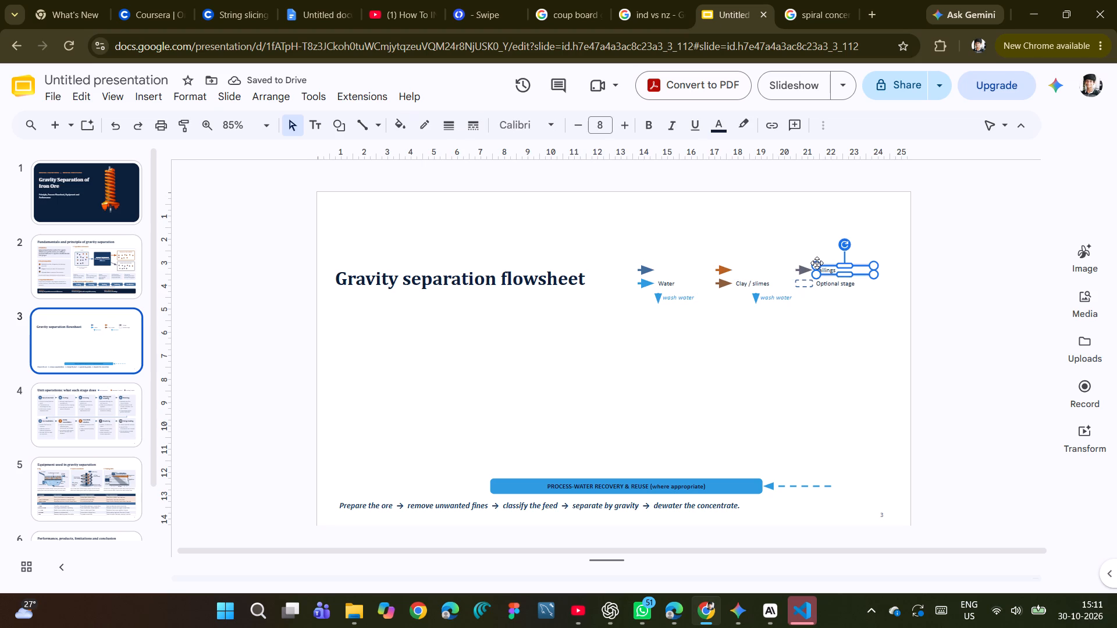
key(BackSpace)
Remove the Optional stage label from the flowsheet legend on slide 3.
click(832, 284)
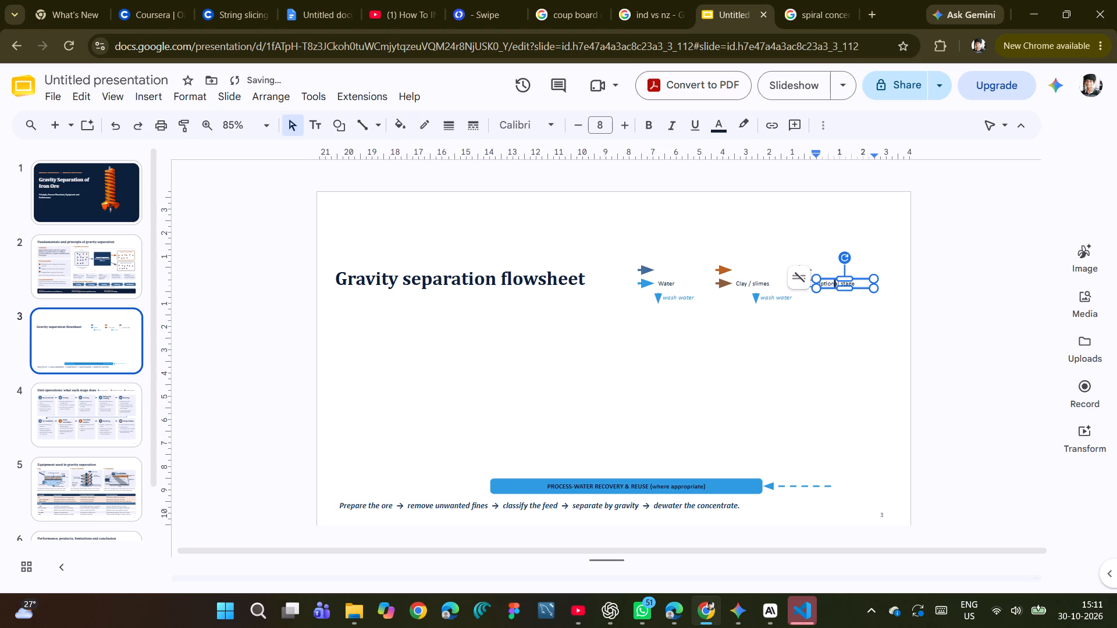
key(ctrl+a)
key(BackSpace)
key(BackSpace)
key(Escape)
click(826, 309)
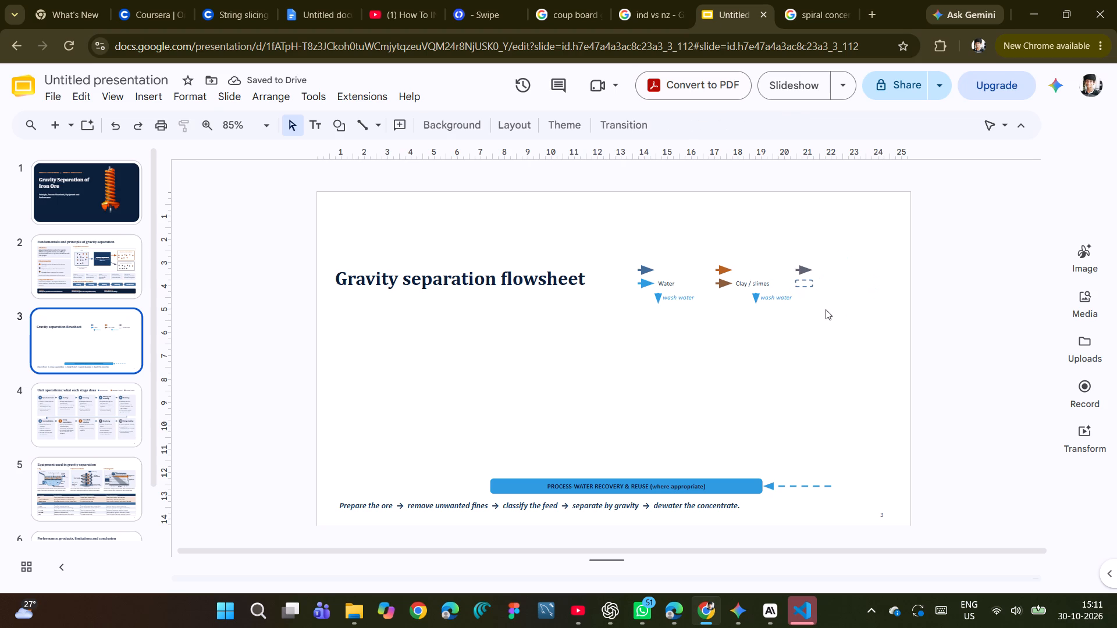
Remove both wash water labels below the flowsheet legend on slide 3.
click(781, 297)
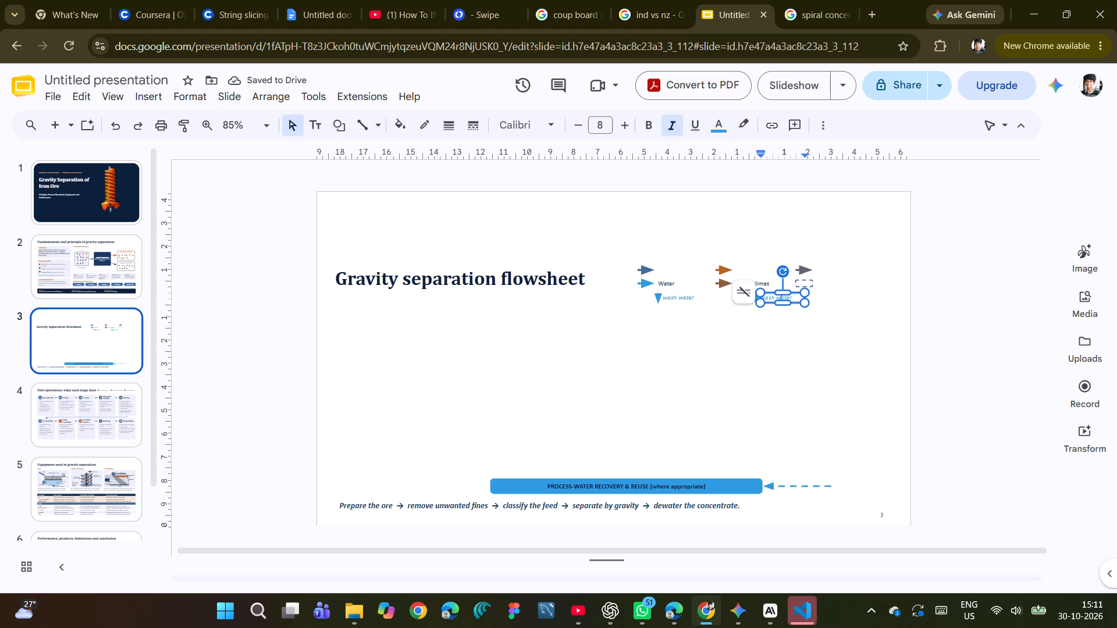
key(ctrl+a)
key(BackSpace)
key(Escape)
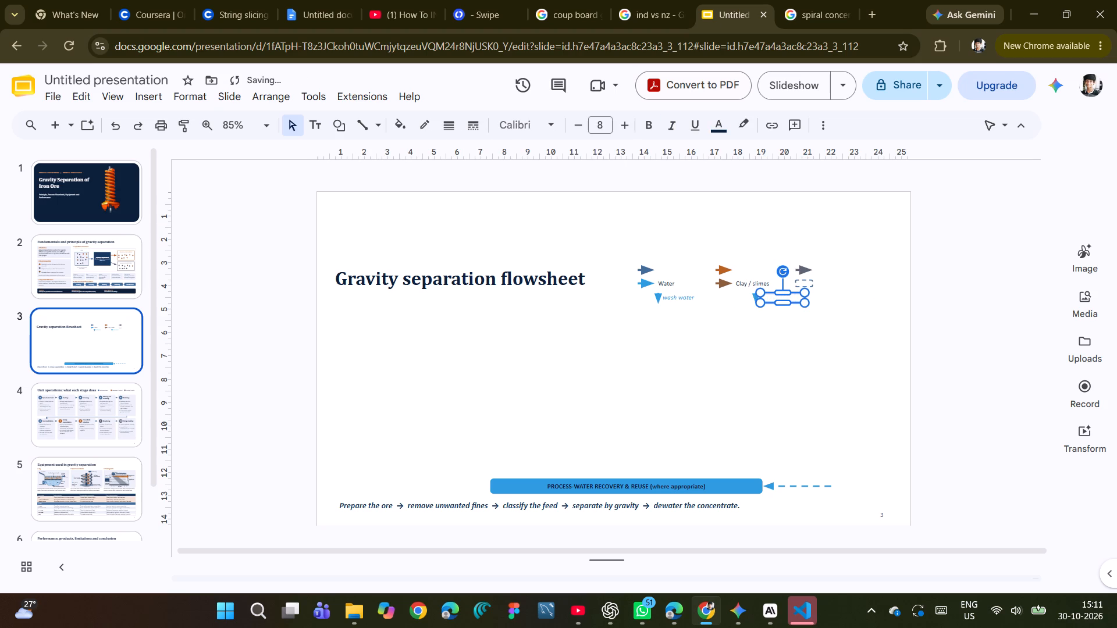
click(702, 307)
click(679, 292)
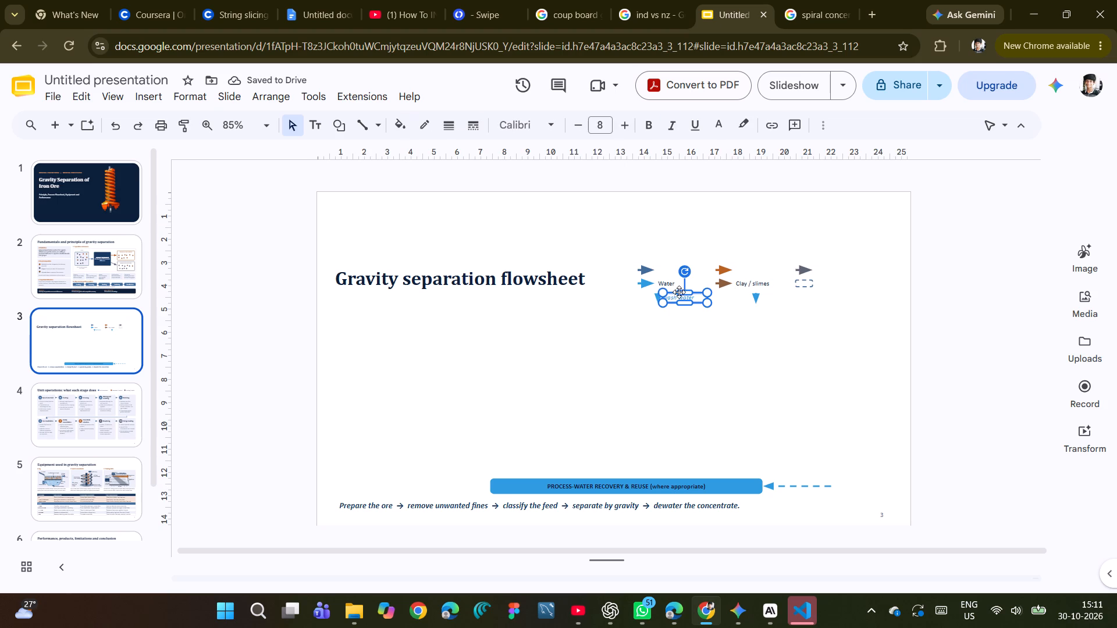
key(BackSpace)
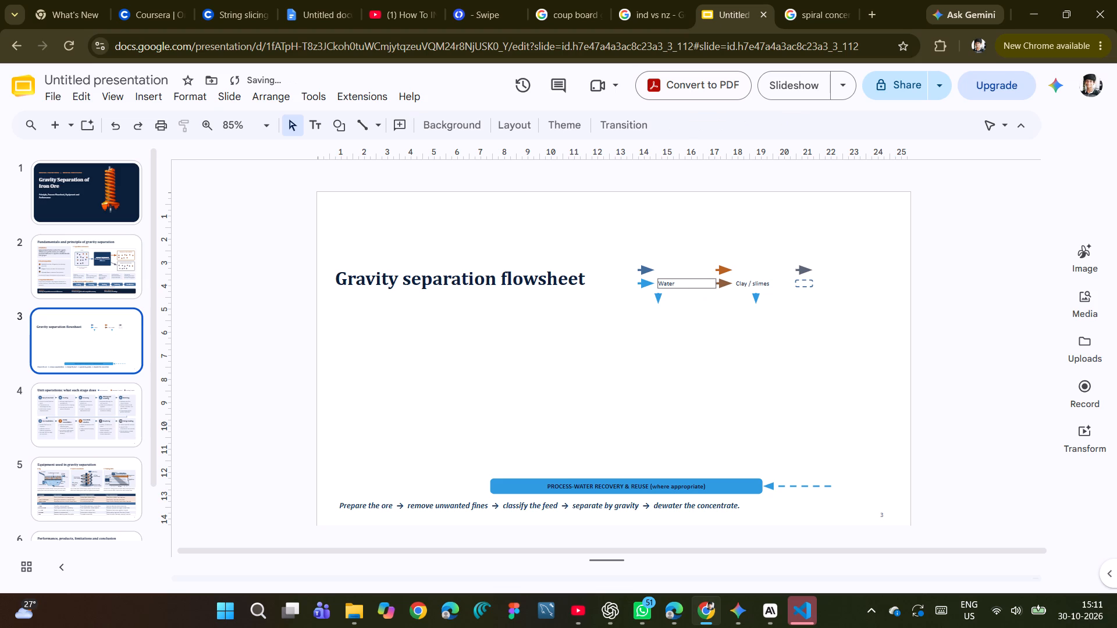
Remove the Water and Clay / slimes labels from the flowsheet legend.
click(672, 281)
key(ctrl+a)
key(BackSpace)
key(Escape)
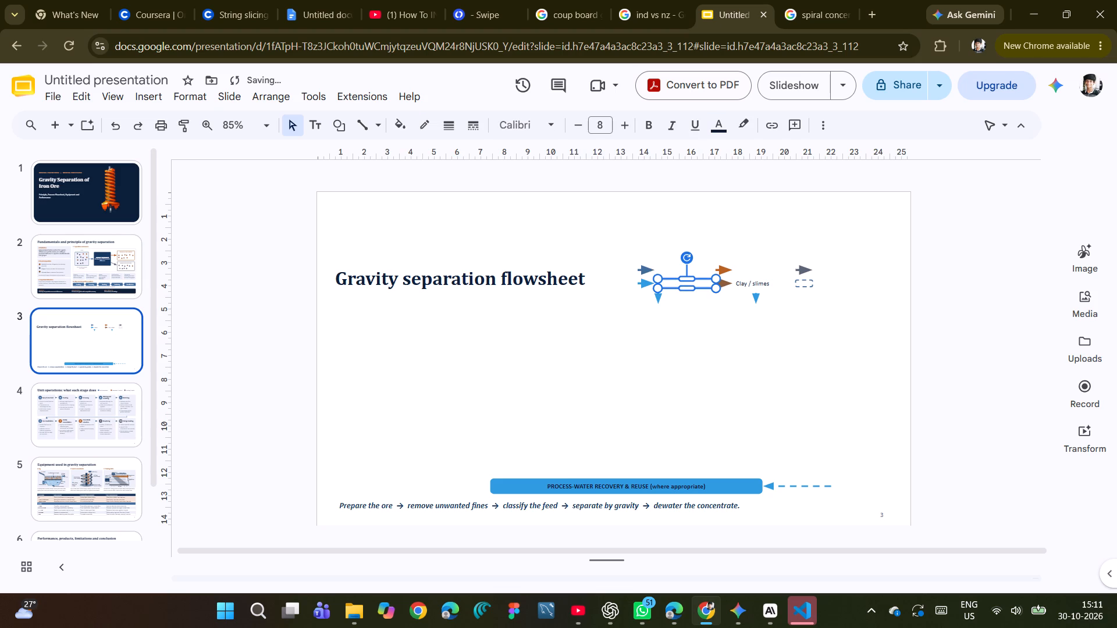
click(716, 309)
click(738, 281)
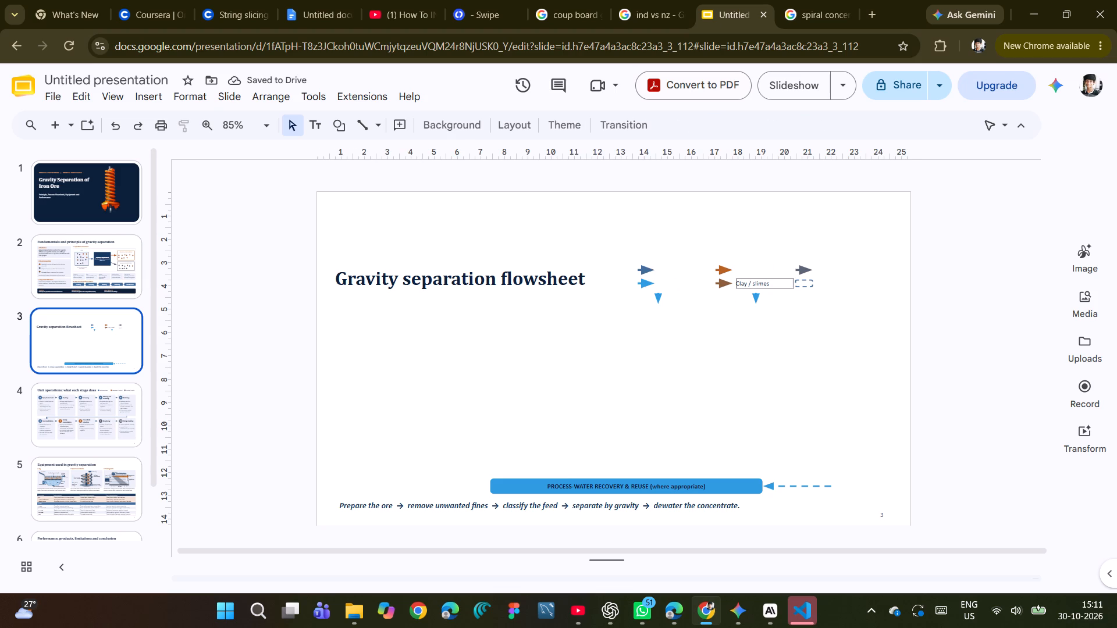
key(ctrl+a)
key(BackSpace)
key(Escape)
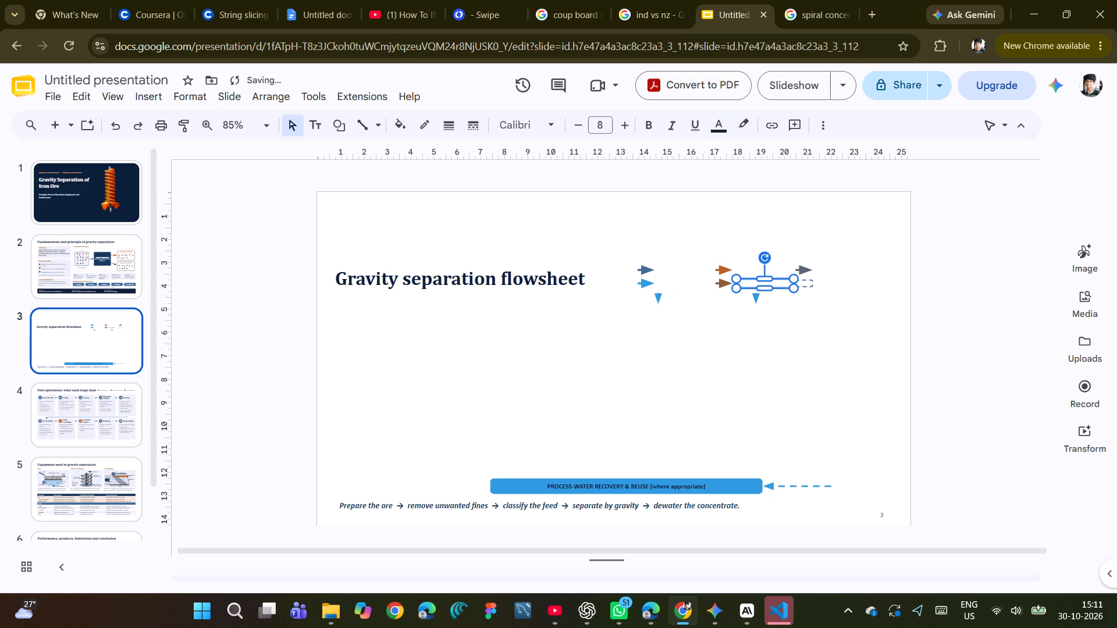
Delete the brown, orange and grey legend arrows and the dashed optional-stage box on slide 3.
click(716, 290)
key(BackSpace)
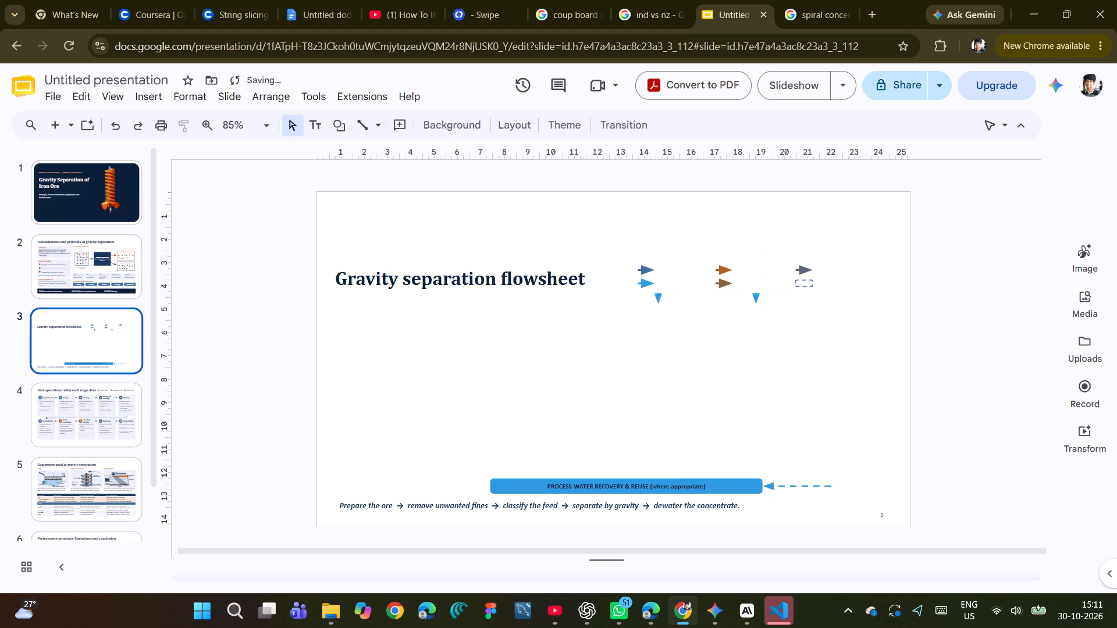
click(721, 281)
key(BackSpace)
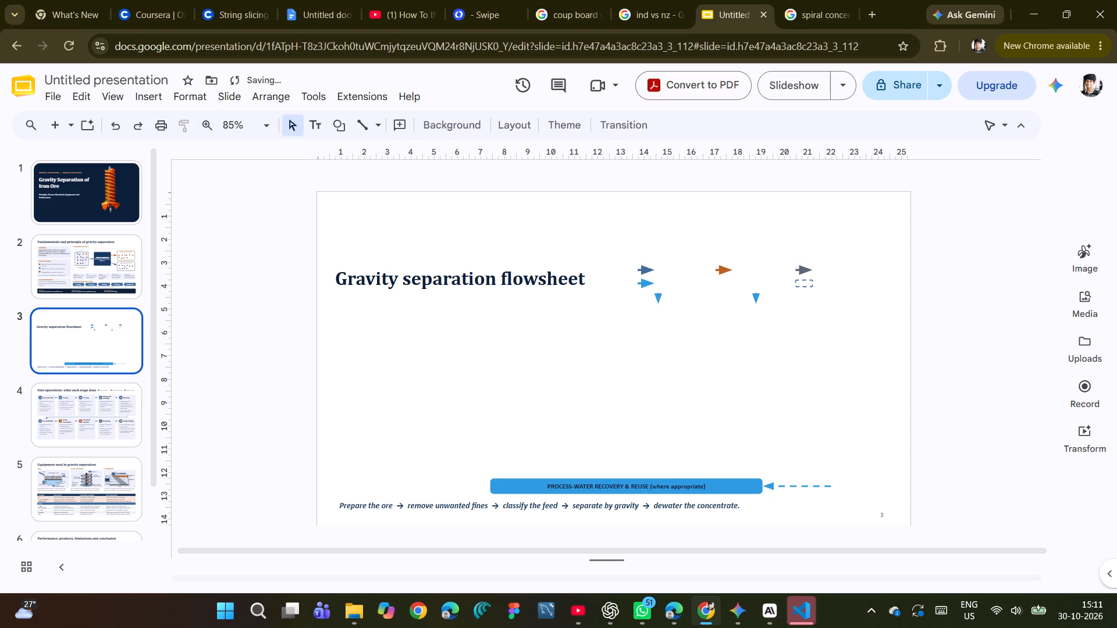
double_click(723, 266)
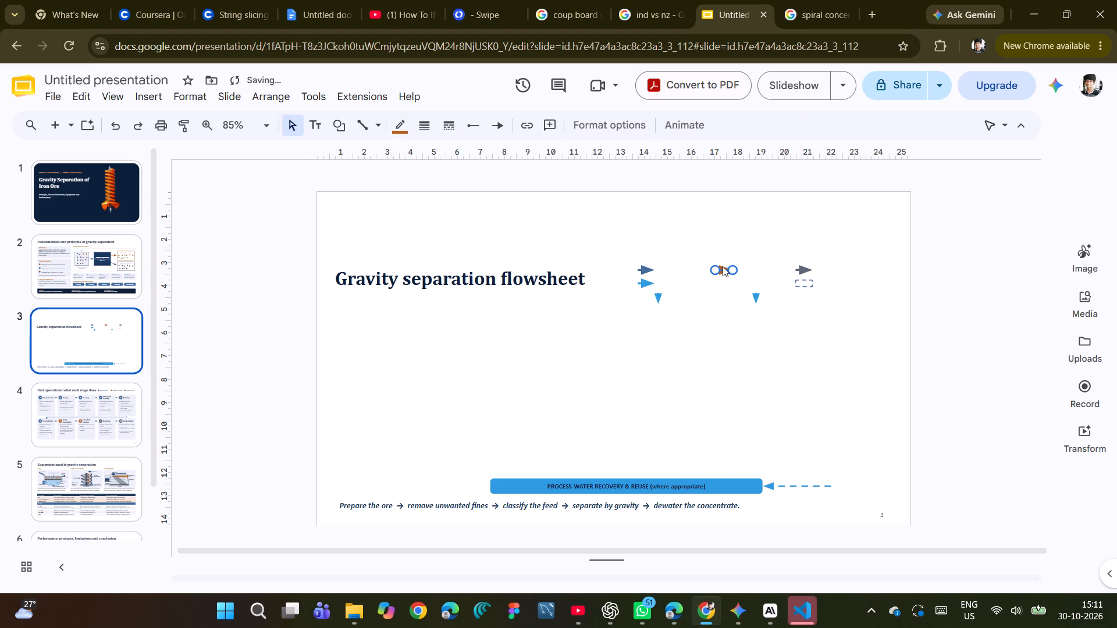
key(BackSpace)
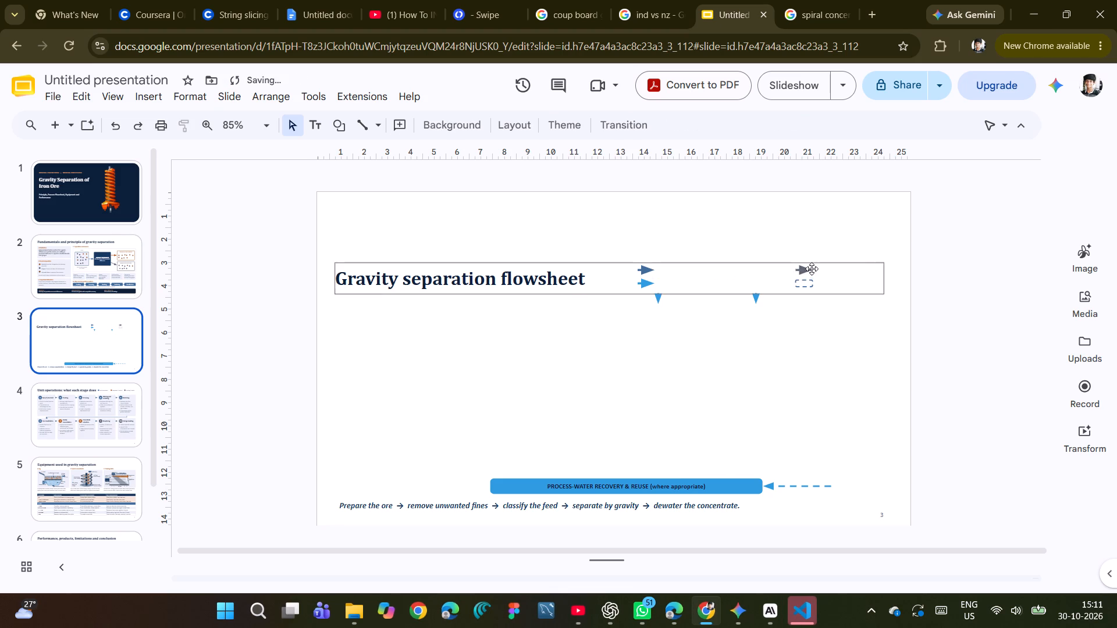
double_click(805, 269)
key(BackSpace)
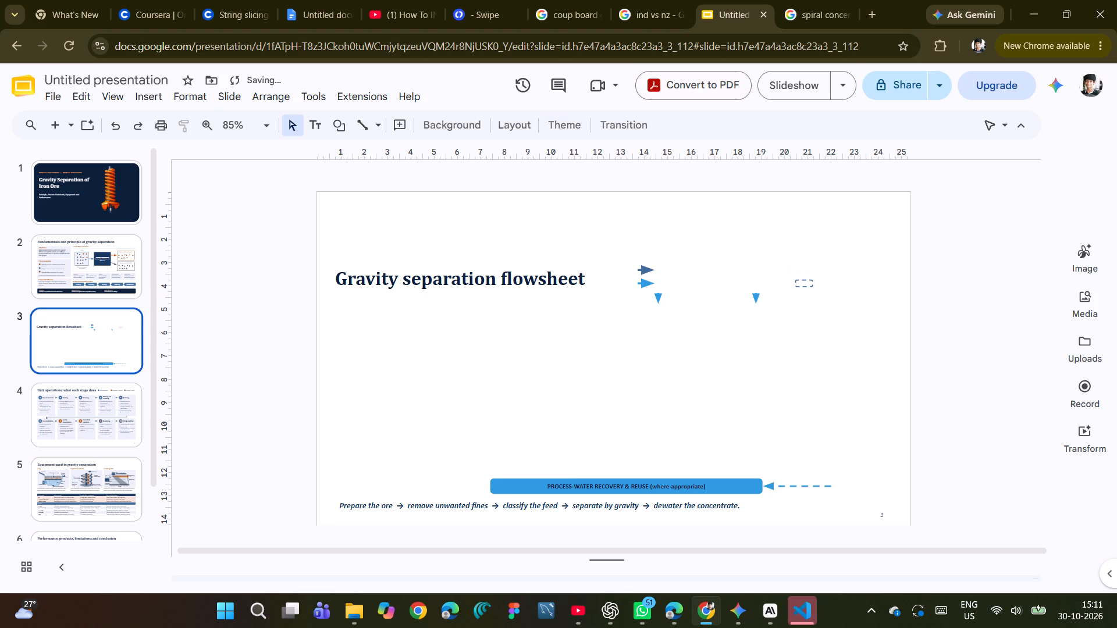
double_click(809, 281)
key(BackSpace)
Delete the two remaining blue legend arrows and the two downward wash-water arrows on slide 3.
click(757, 298)
key(BackSpace)
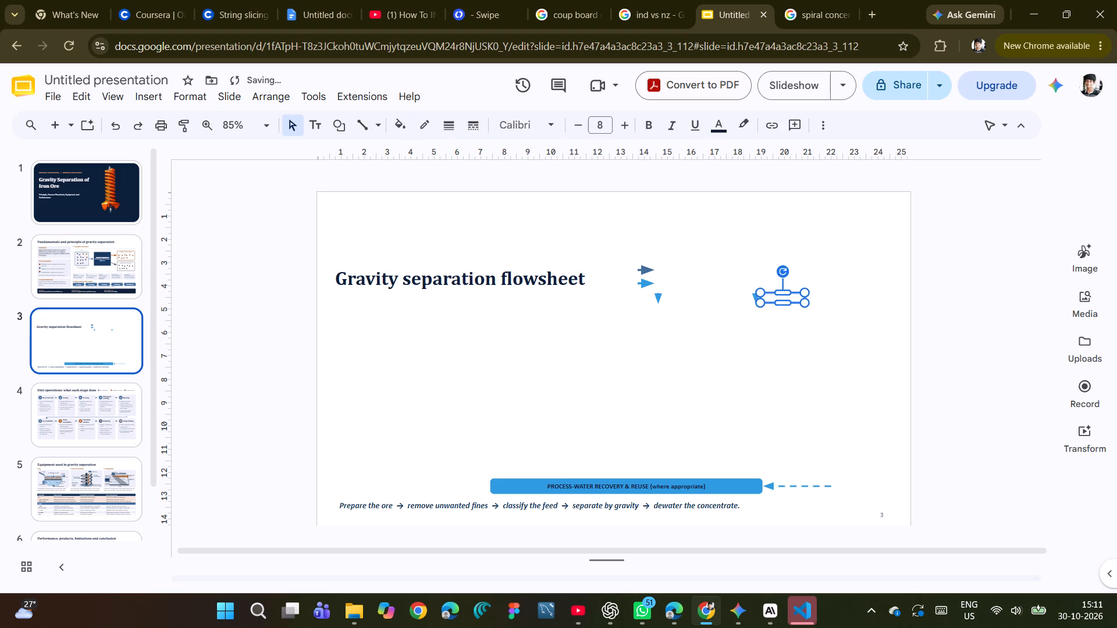
double_click(645, 284)
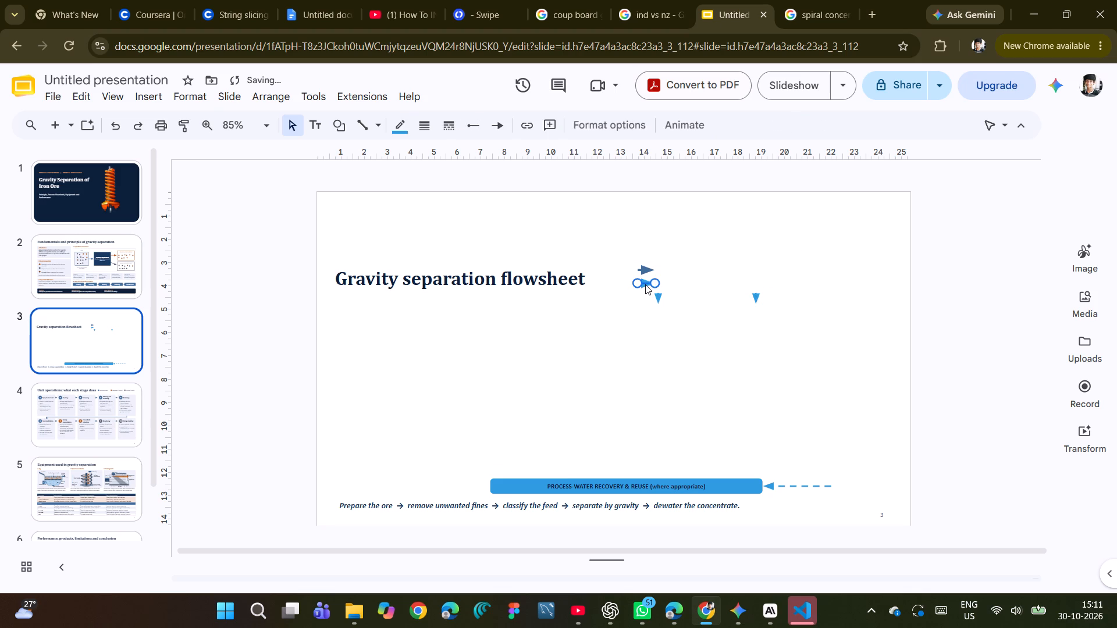
key(BackSpace)
double_click(644, 267)
key(BackSpace)
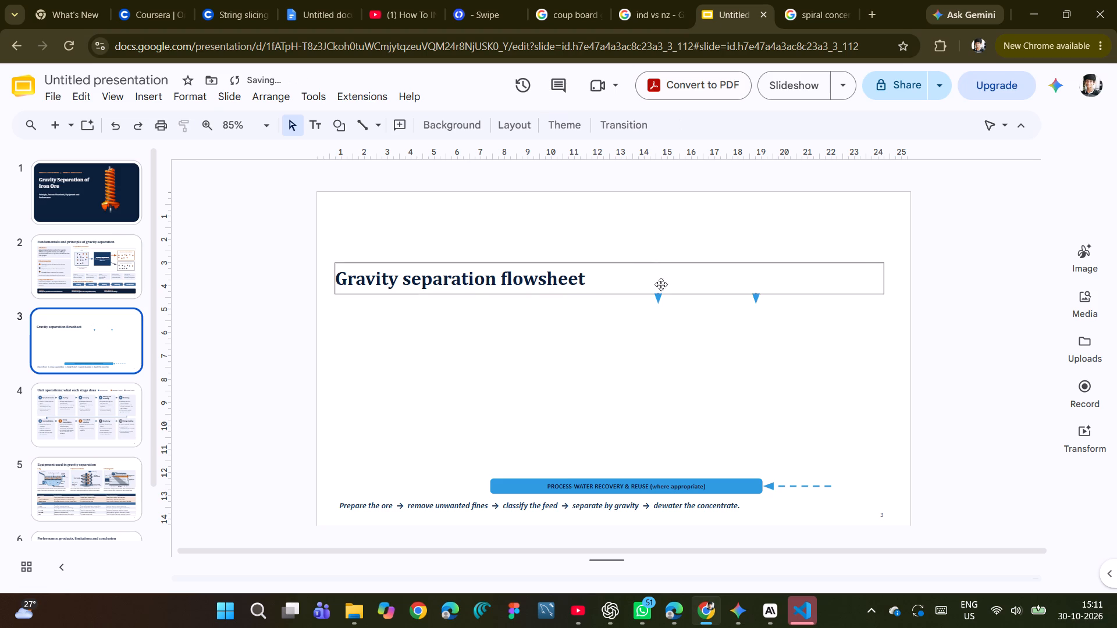
double_click(657, 299)
key(BackSpace)
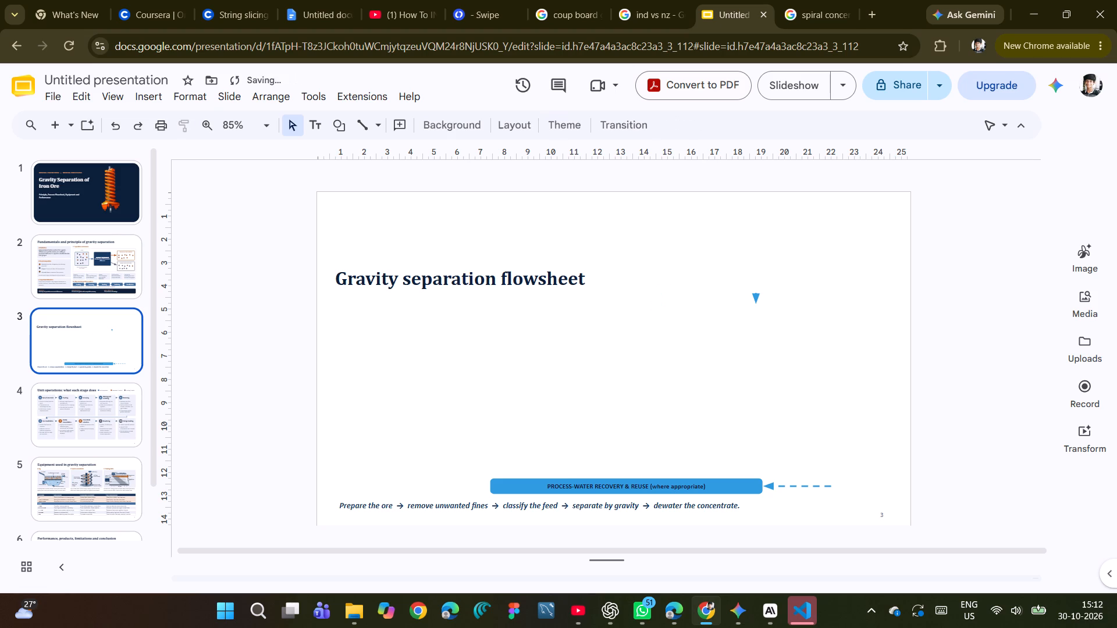
double_click(756, 292)
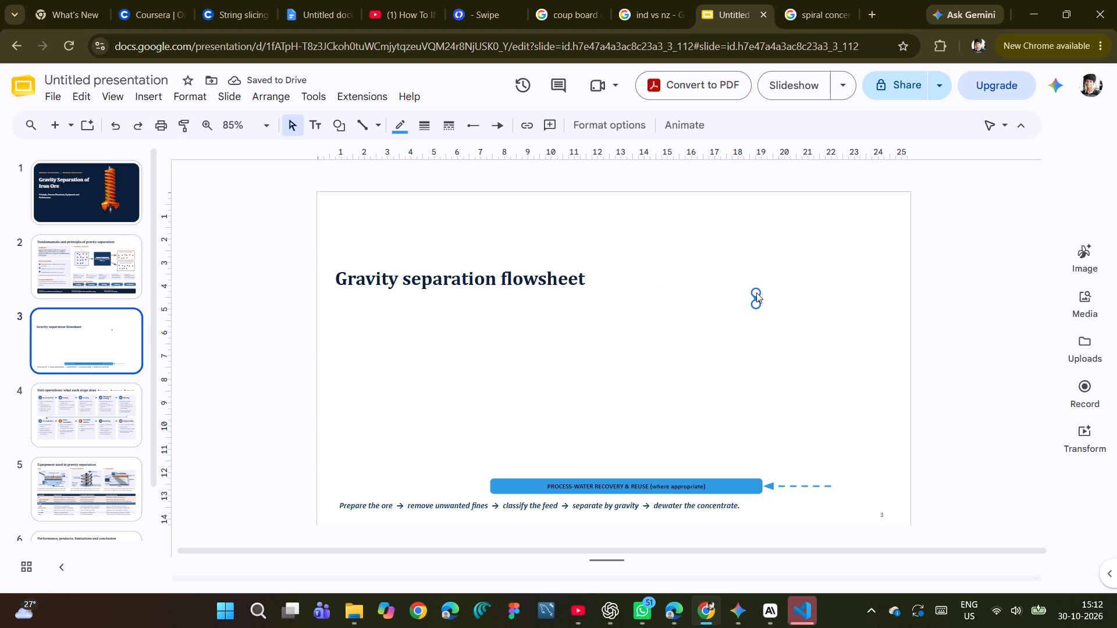
key(BackSpace)
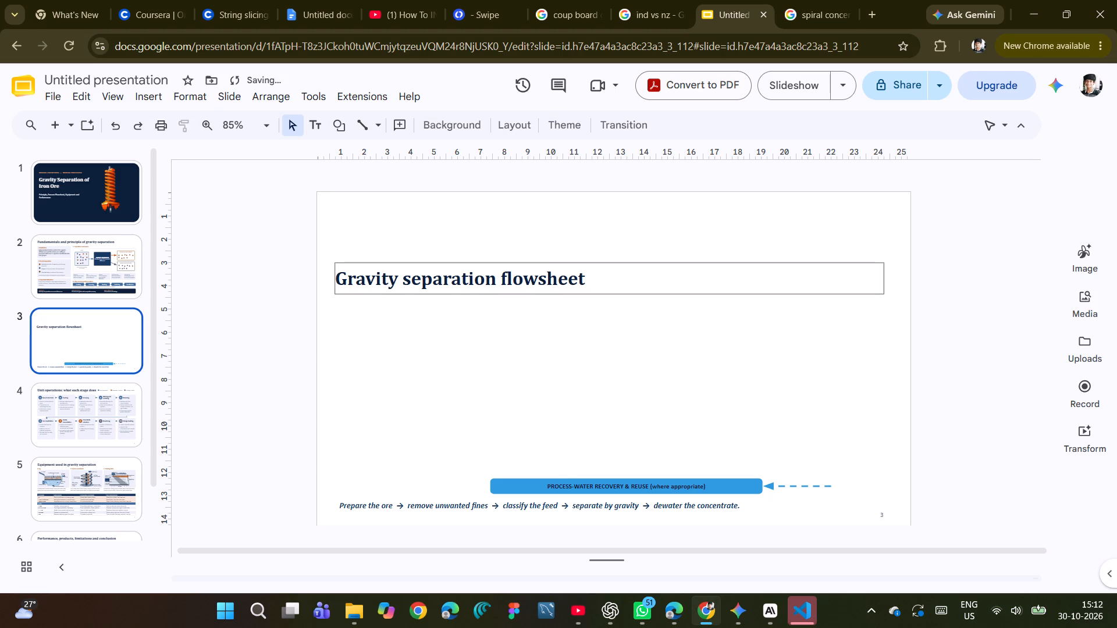
Move the Gravity separation flowsheet title about 2.5 cm up to the top of the slide, keeping its horizontal alignment.
click(552, 310)
double_click(559, 283)
click(579, 262)
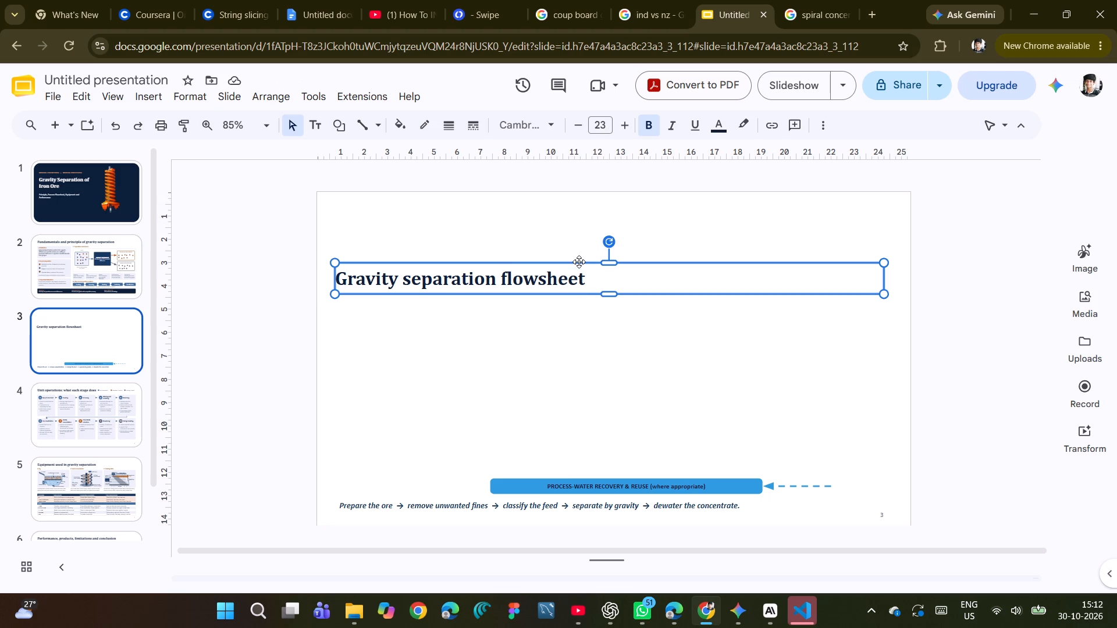
drag(579, 262, 575, 206)
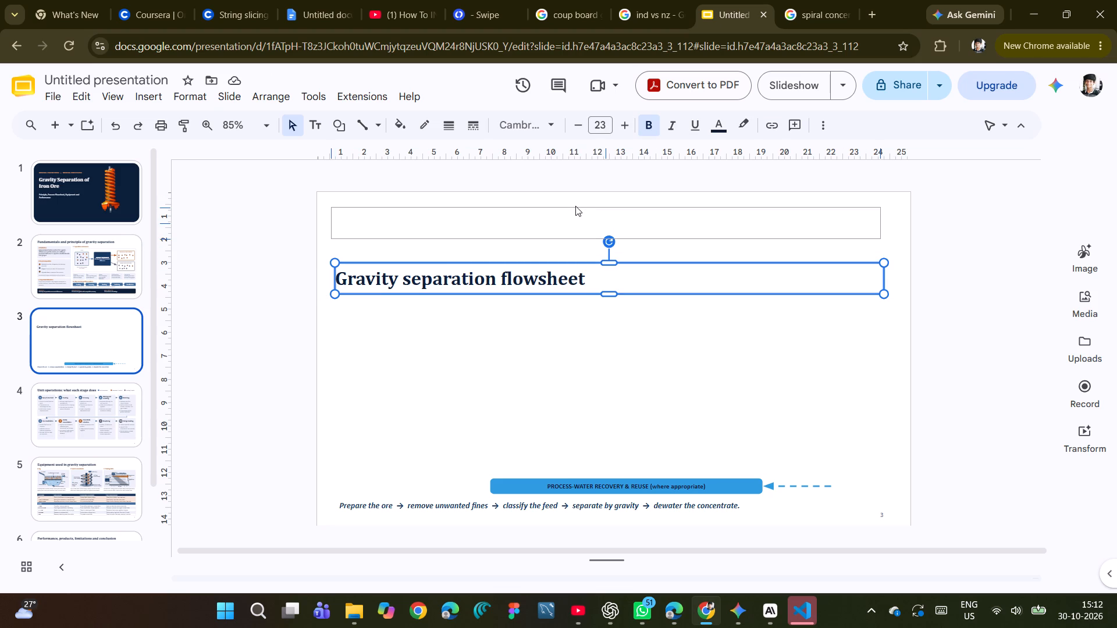
drag(575, 206, 579, 204)
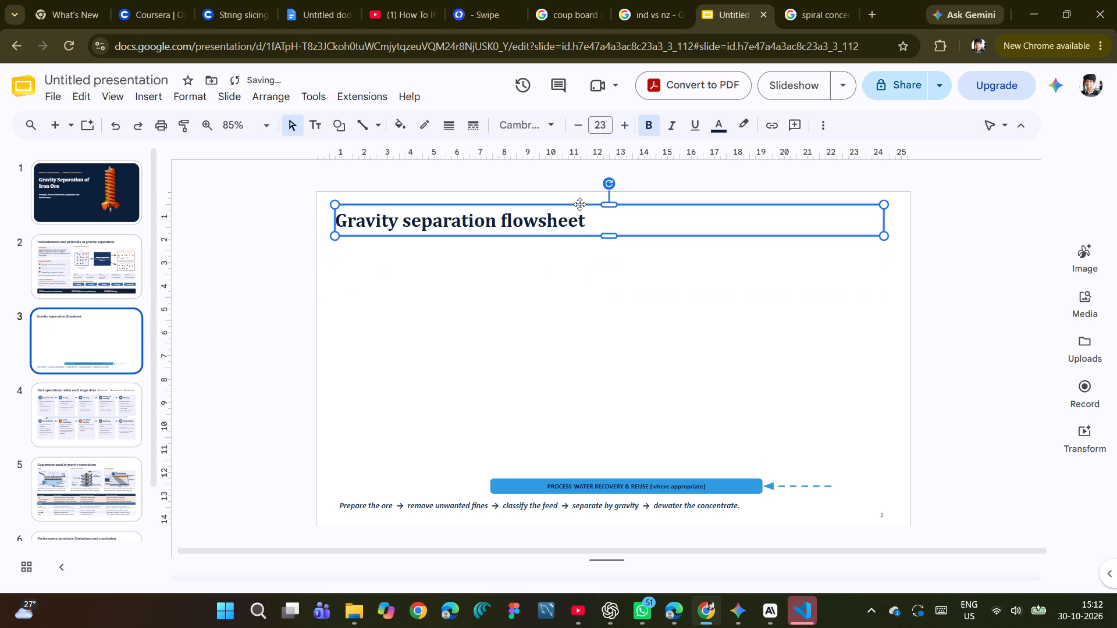
click(552, 373)
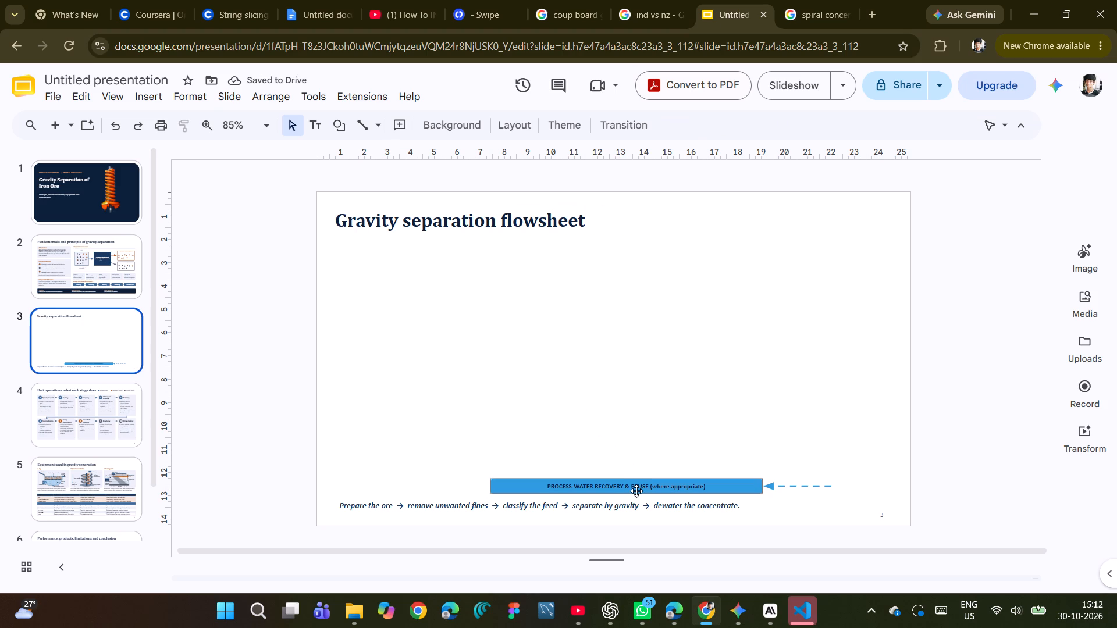
Delete the process-water recovery and reuse bar and its dashed blue arrow above the summary line.
click(636, 491)
key(BackSpace)
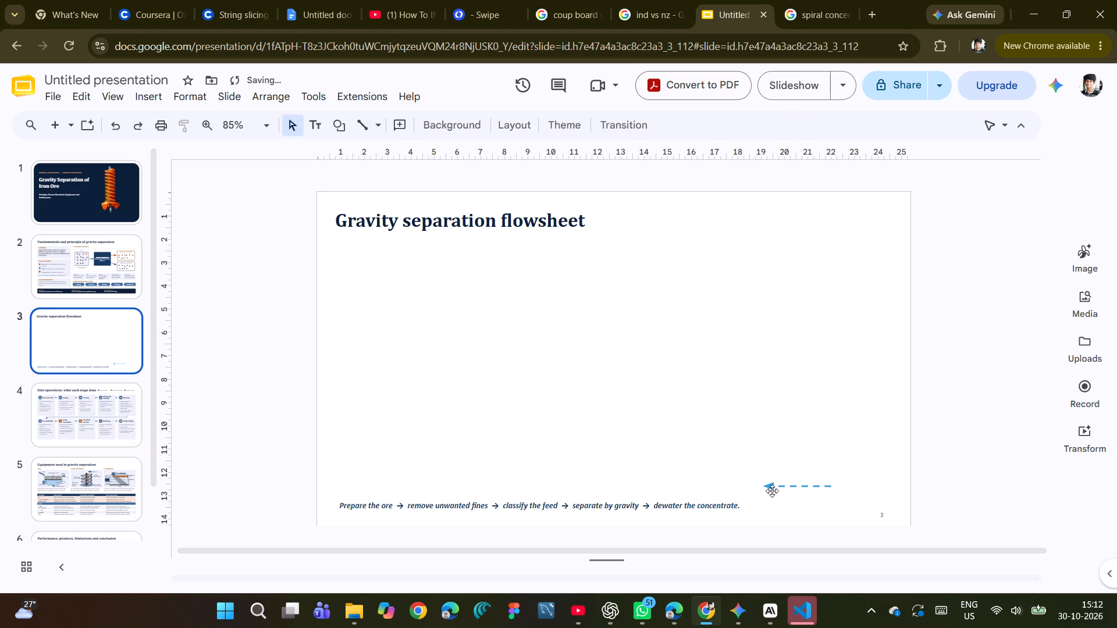
click(781, 482)
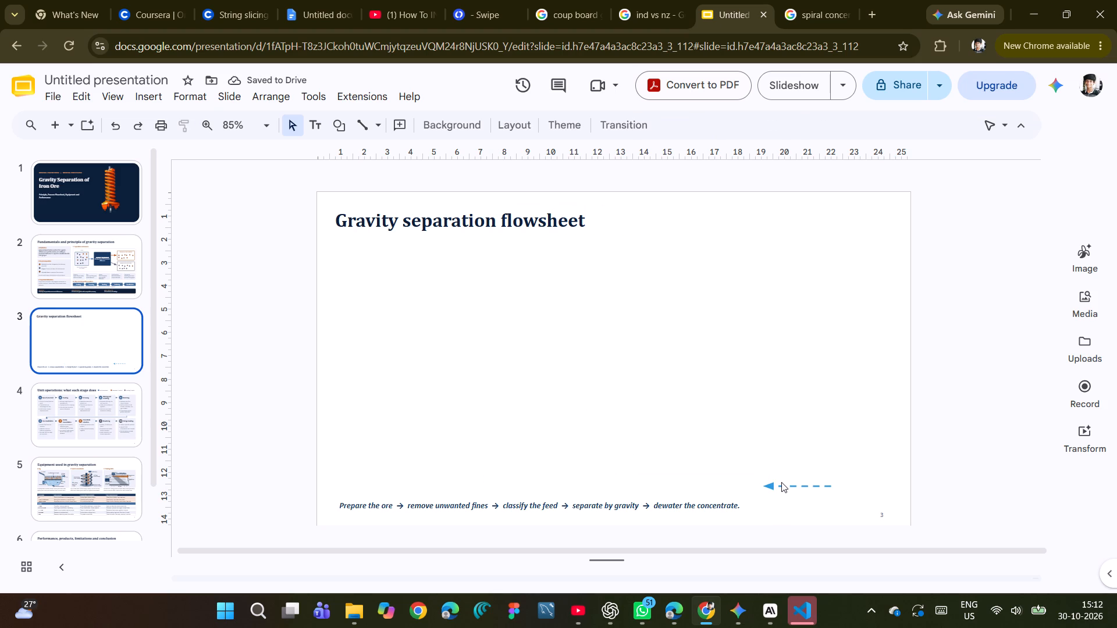
right_click(780, 483)
key(BackSpace)
click(699, 435)
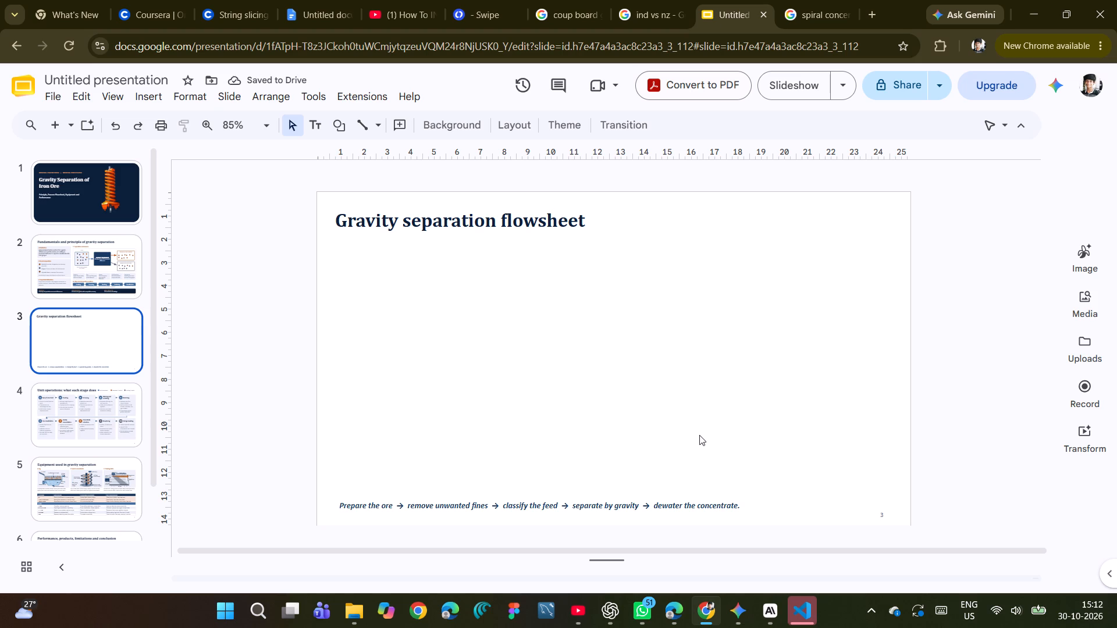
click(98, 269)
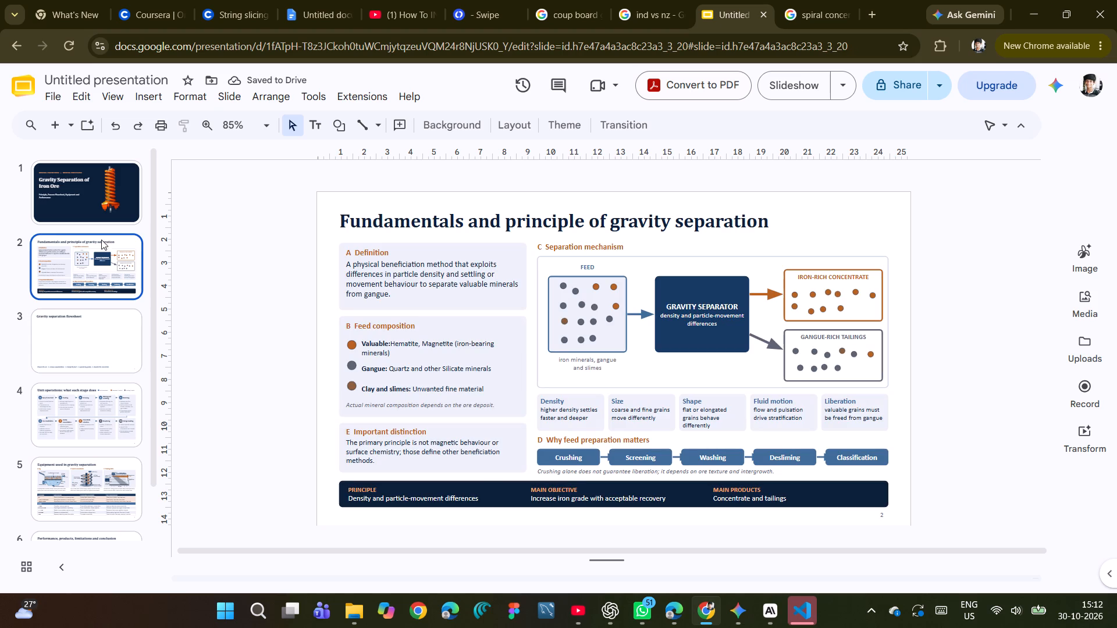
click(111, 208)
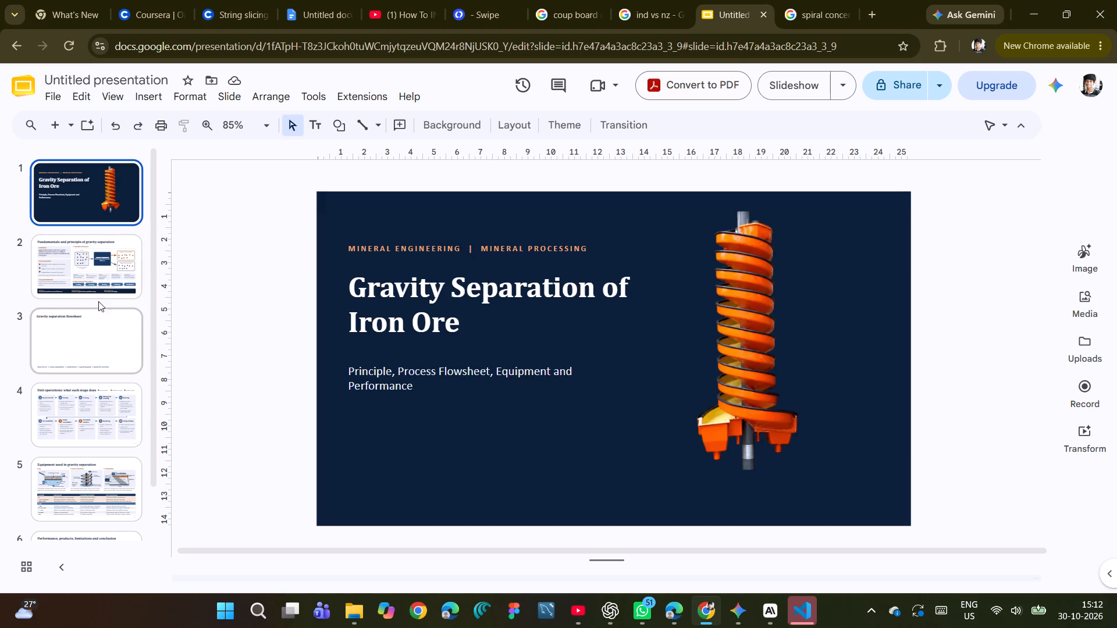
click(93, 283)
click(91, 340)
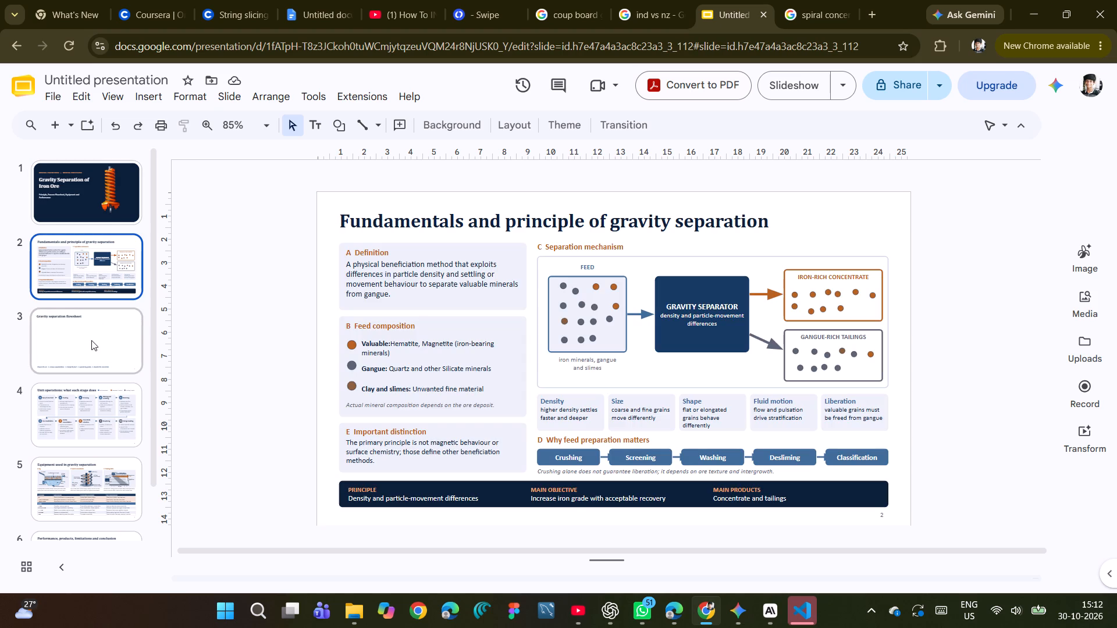
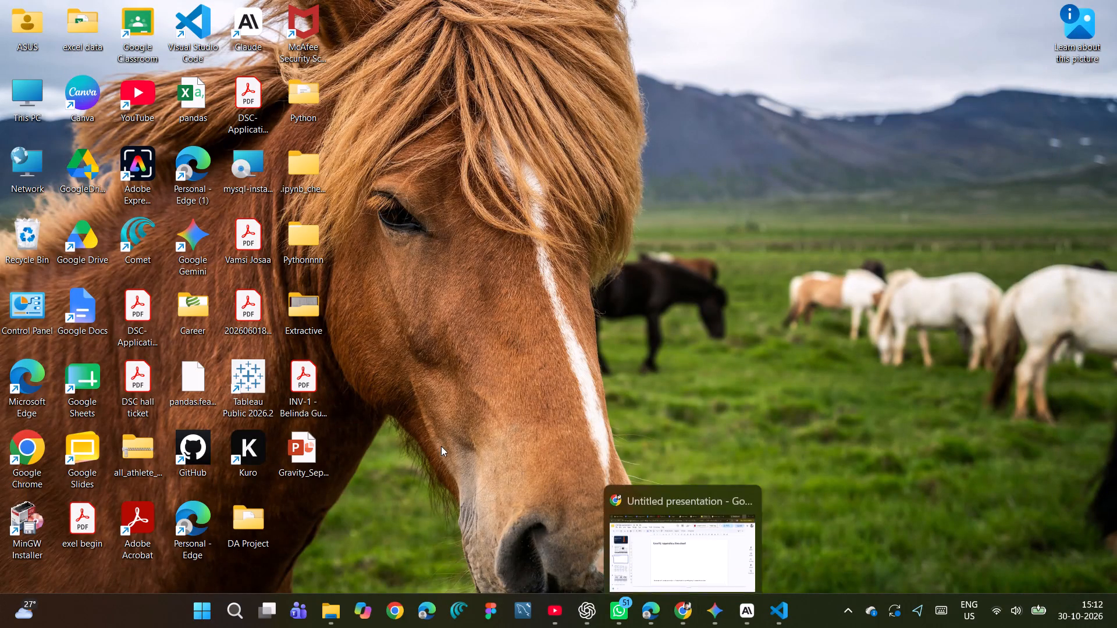
Launch the Kuro application from the desktop.
double_click(261, 446)
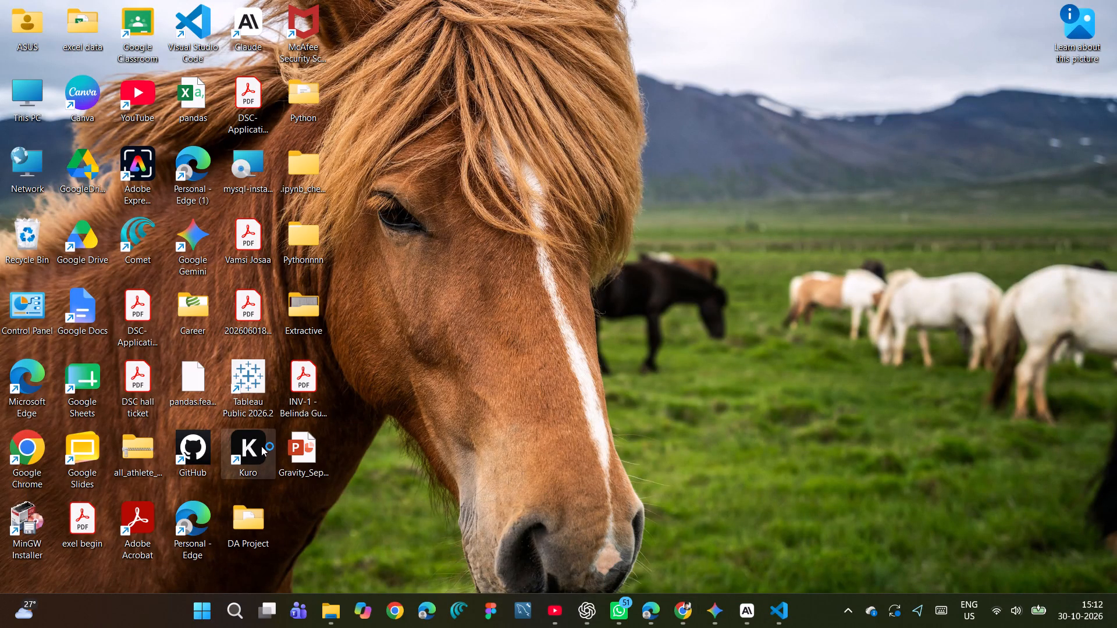
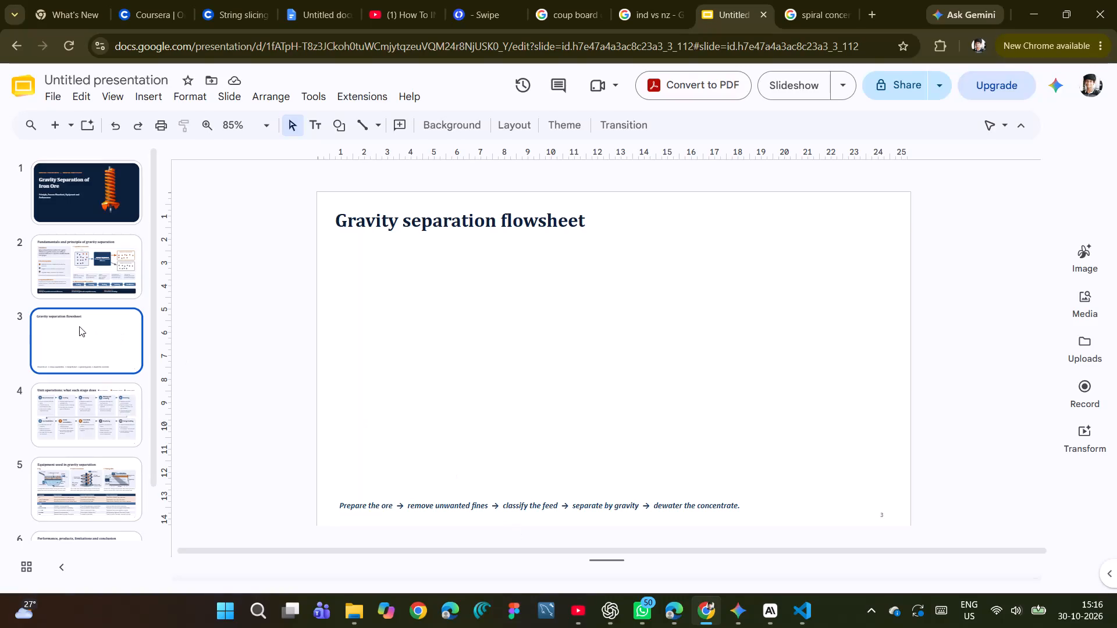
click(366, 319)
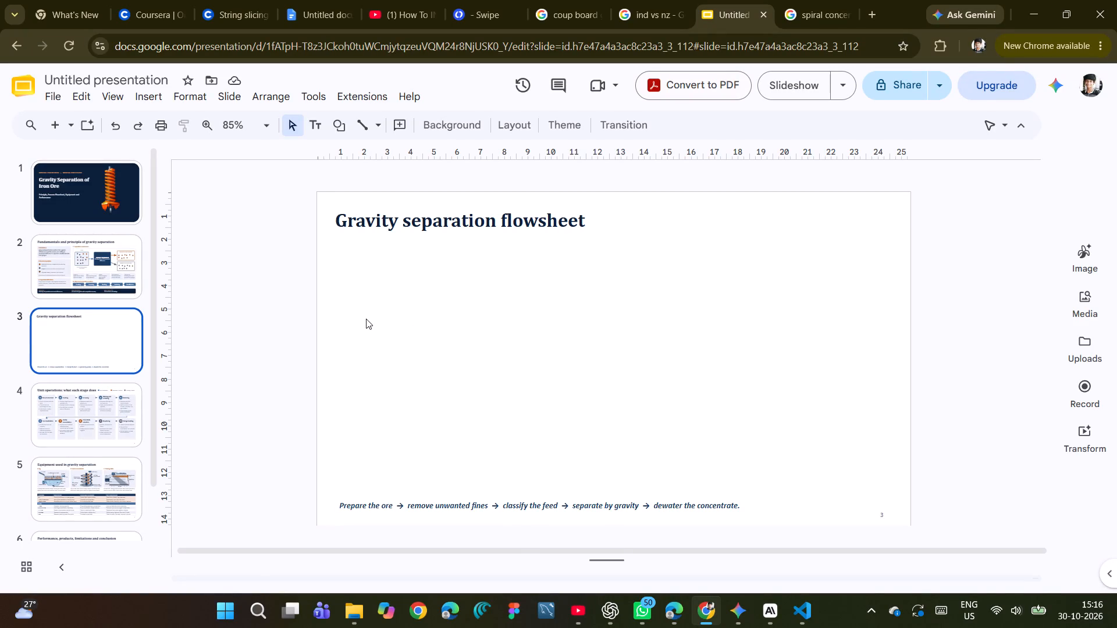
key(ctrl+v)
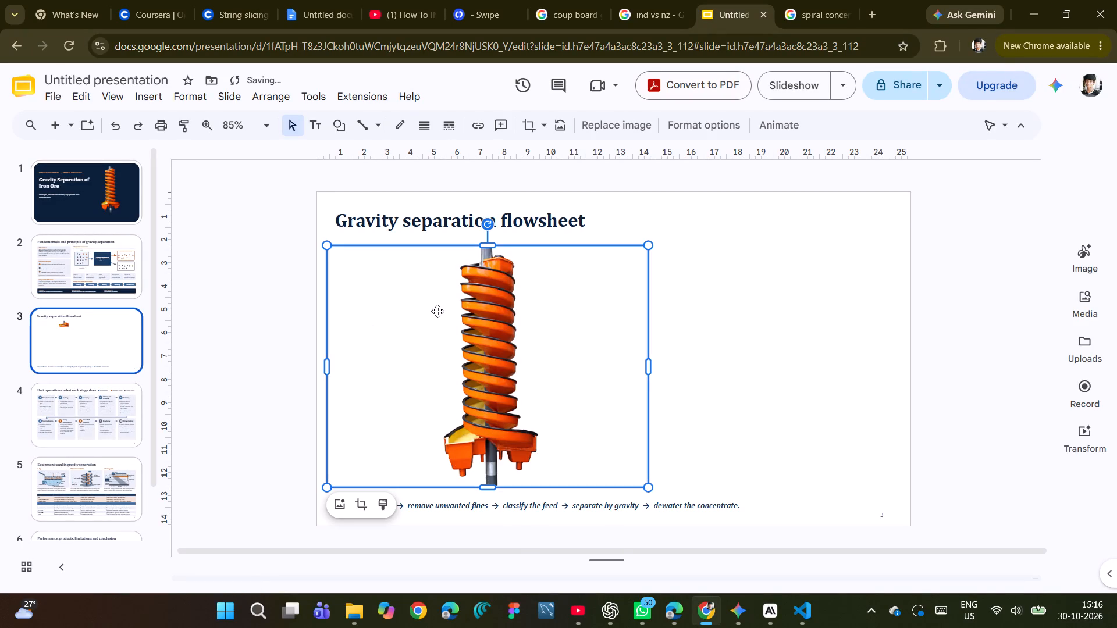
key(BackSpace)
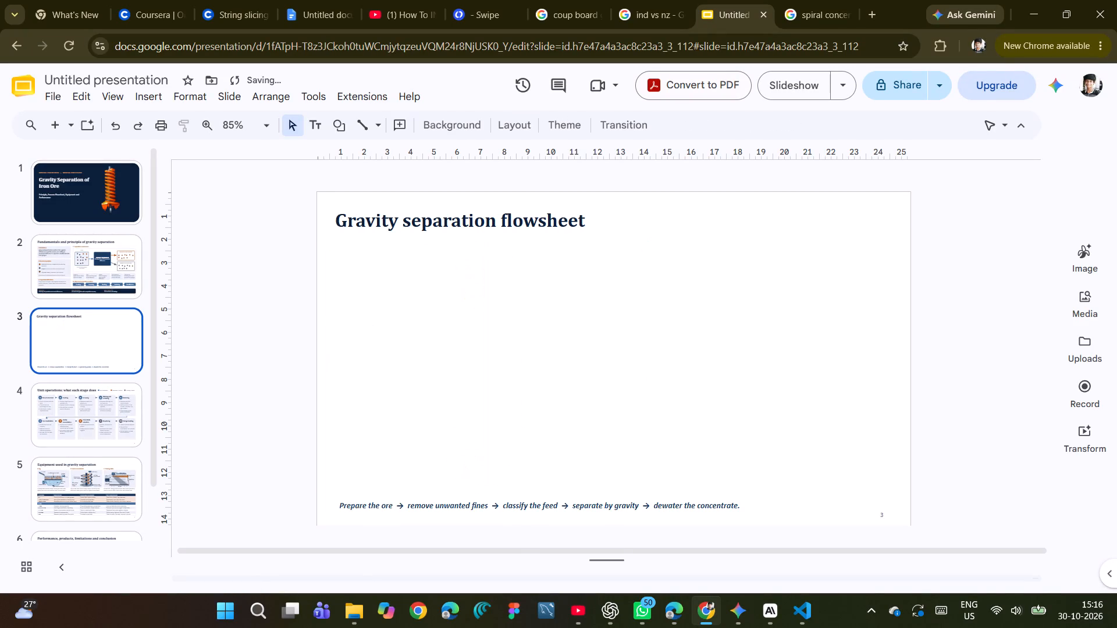
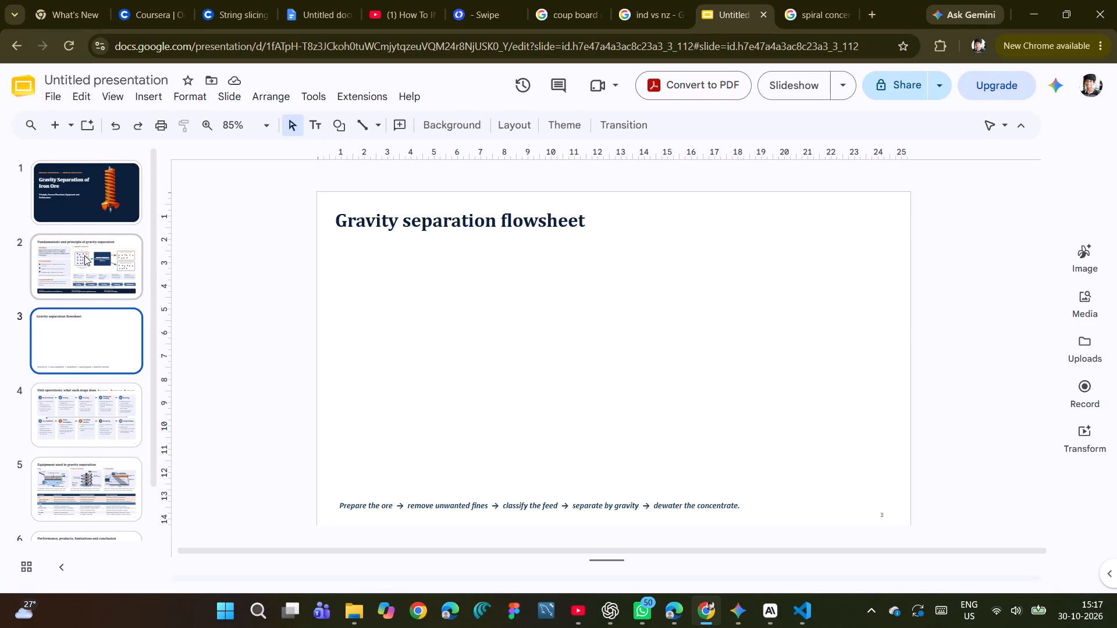
Review the content and layout of the deck's other slides, through the equipment slide, and return to the Gravity separation flowsheet slide.
click(84, 255)
scroll(72, 224, up, 2)
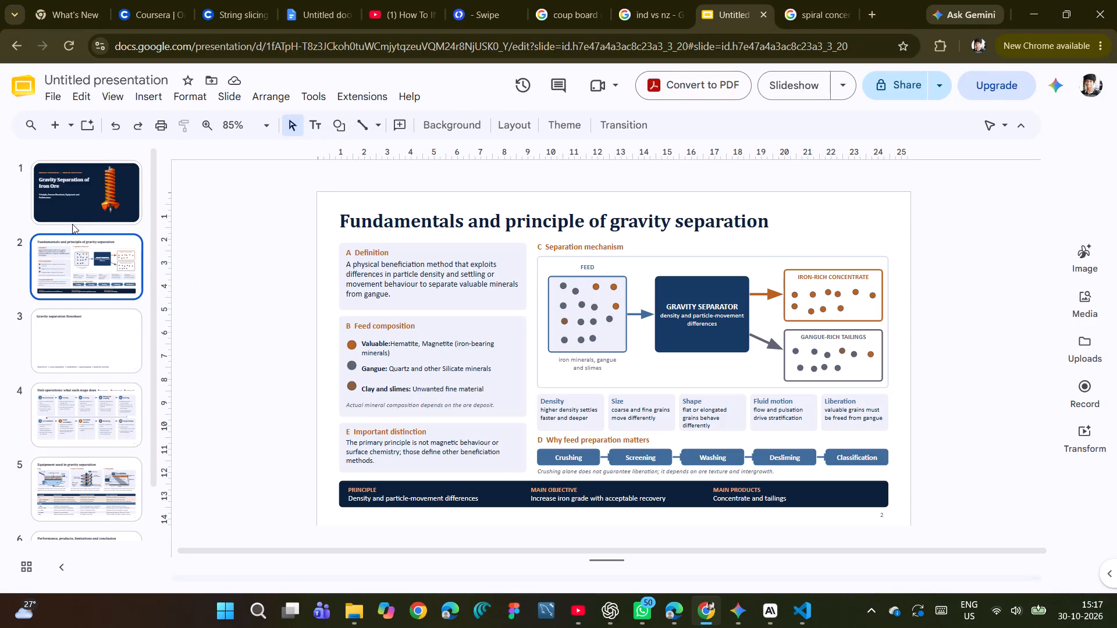
click(69, 211)
click(81, 269)
click(116, 367)
click(95, 407)
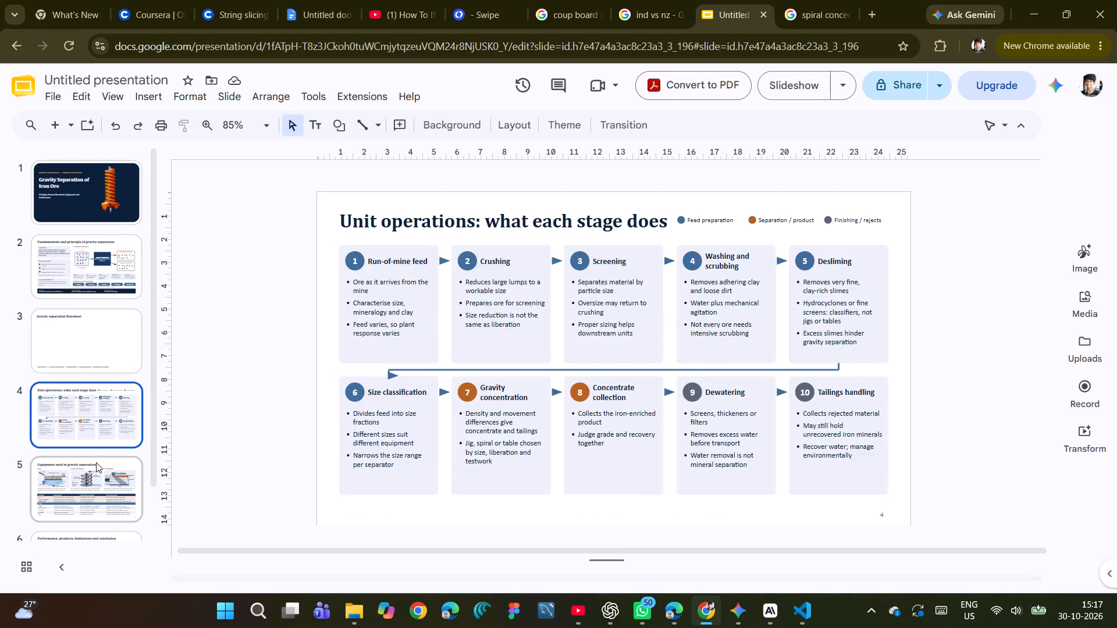
click(96, 462)
scroll(96, 462, down, 8)
scroll(108, 501, up, 1)
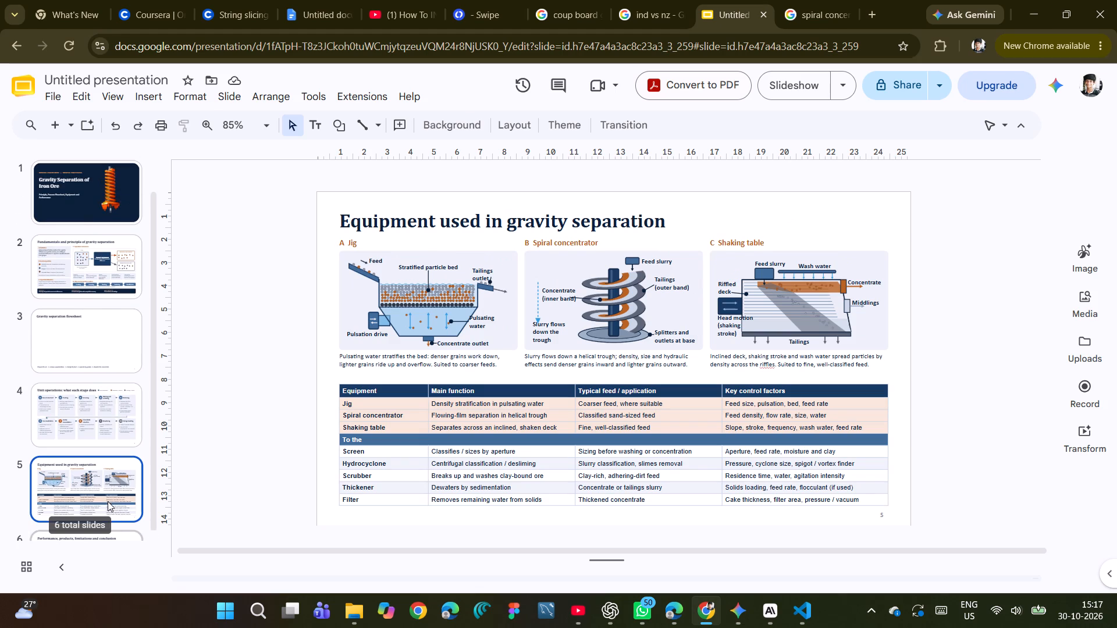
scroll(108, 501, up, 1)
click(79, 366)
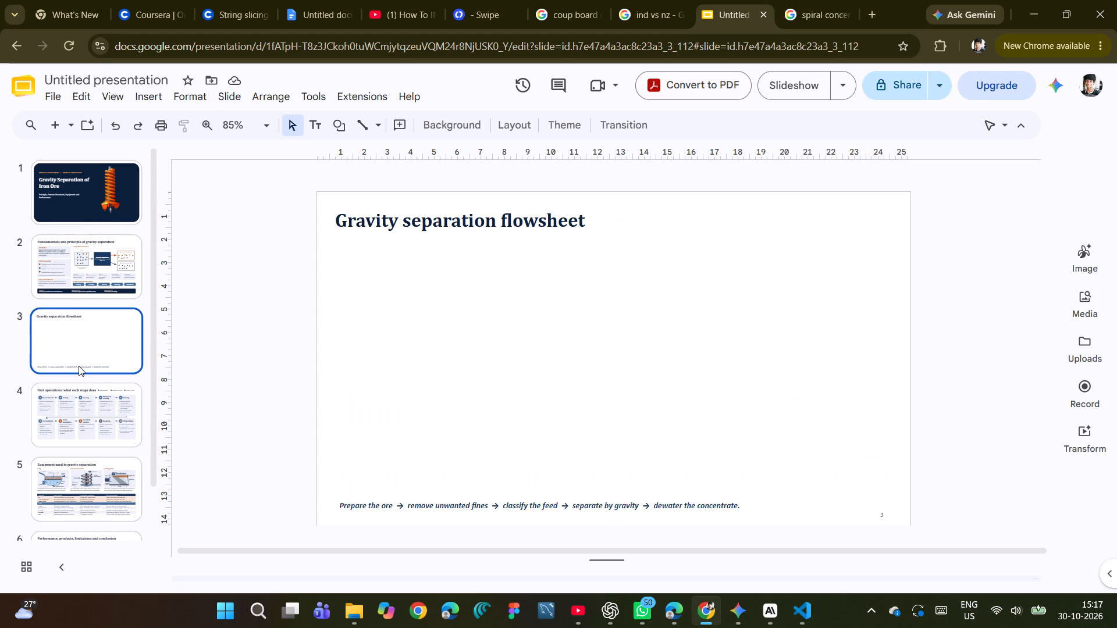
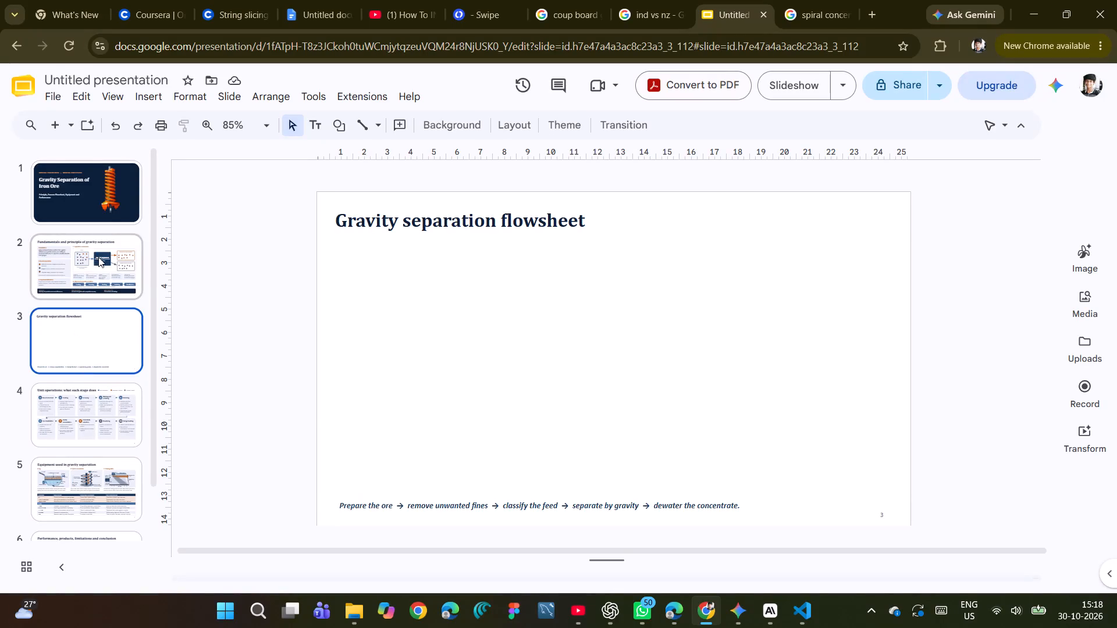
Move the orange spiral separator image on the title slide slightly downward.
click(112, 333)
scroll(112, 333, up, 2)
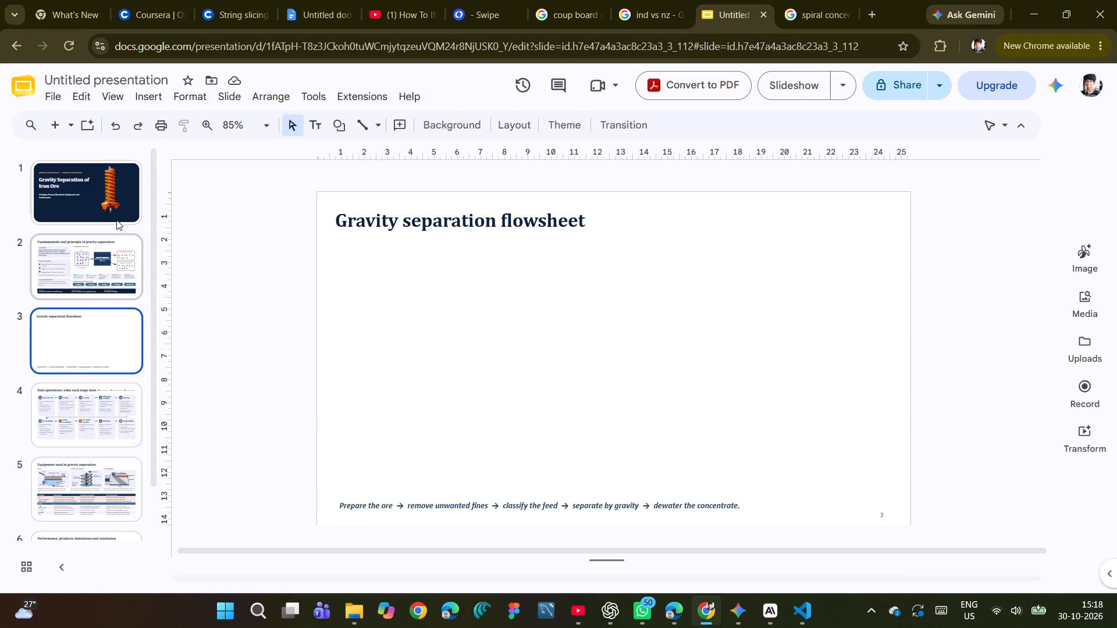
click(116, 215)
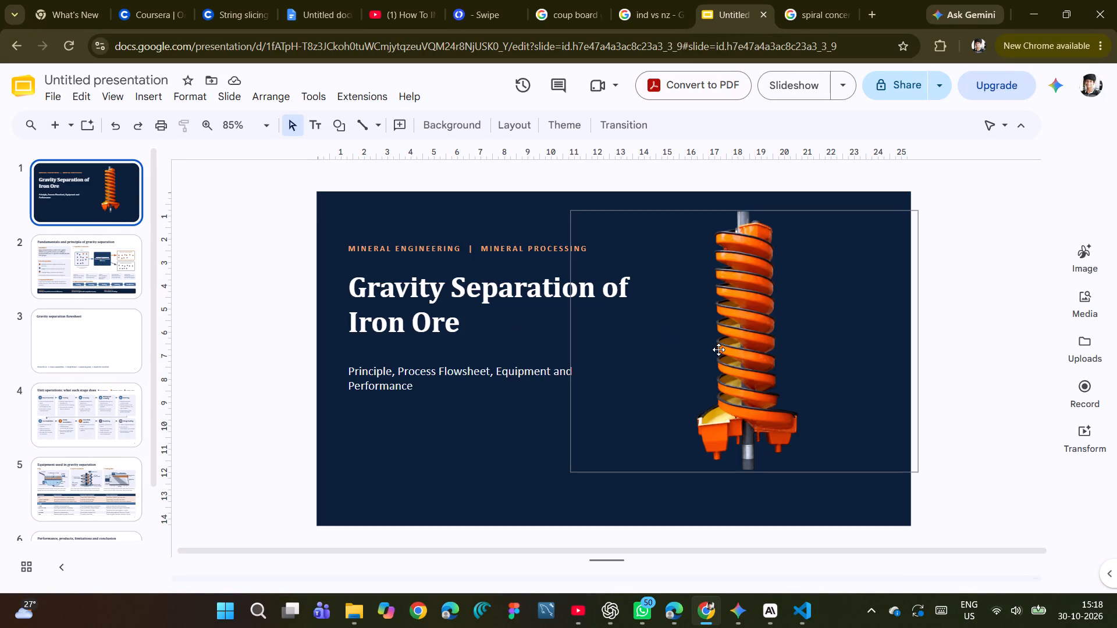
click(718, 349)
drag(718, 349, 718, 361)
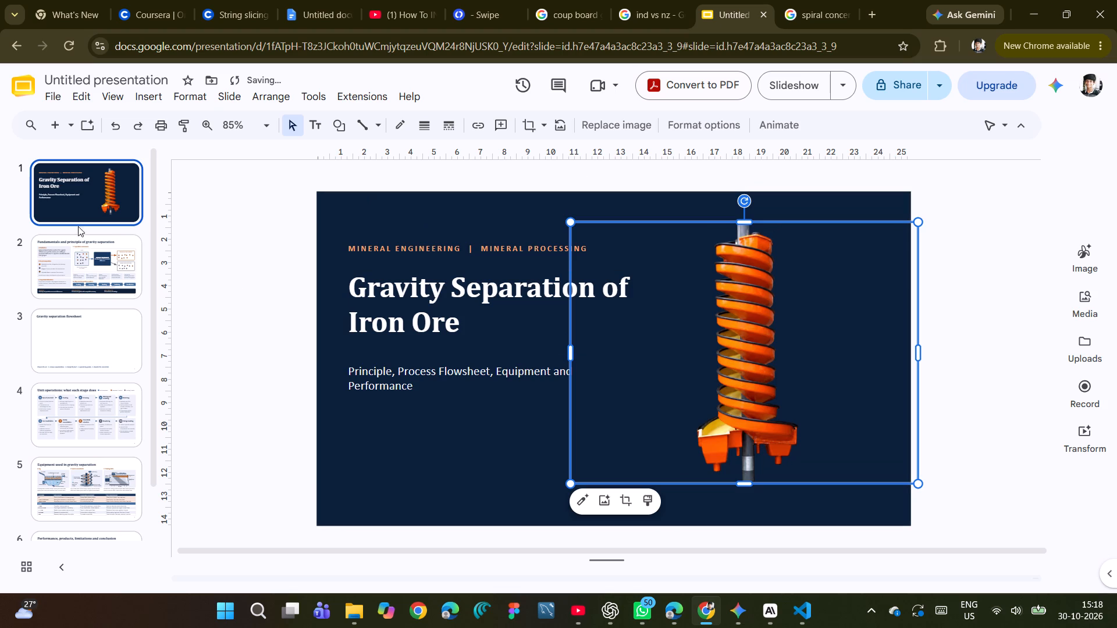
Return to the Gravity separation flowsheet slide by way of the fundamentals slide.
click(55, 270)
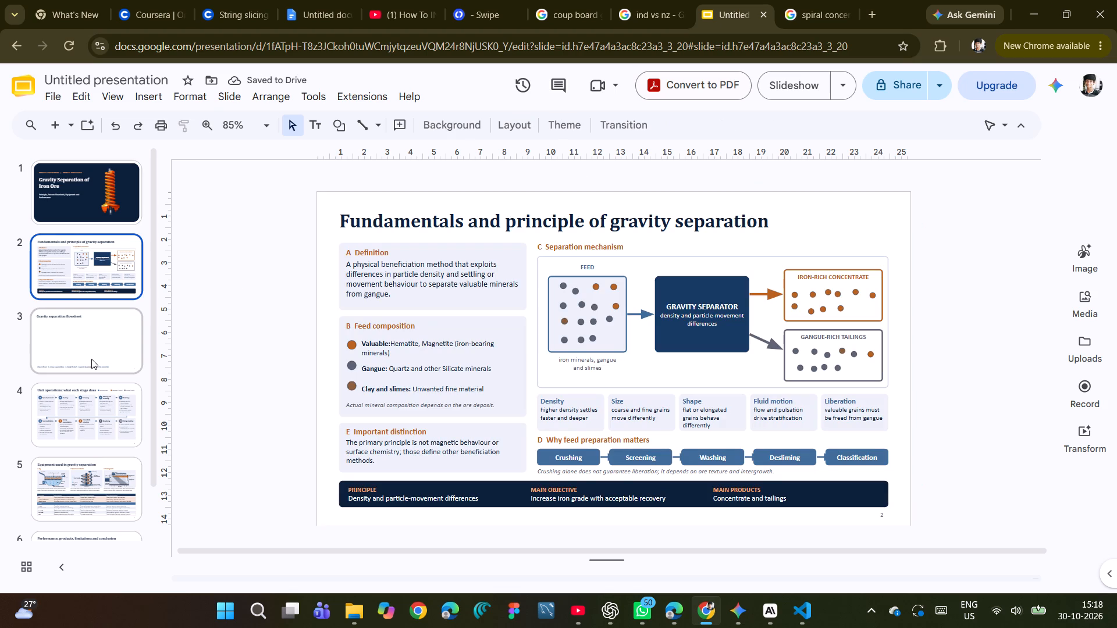
click(91, 359)
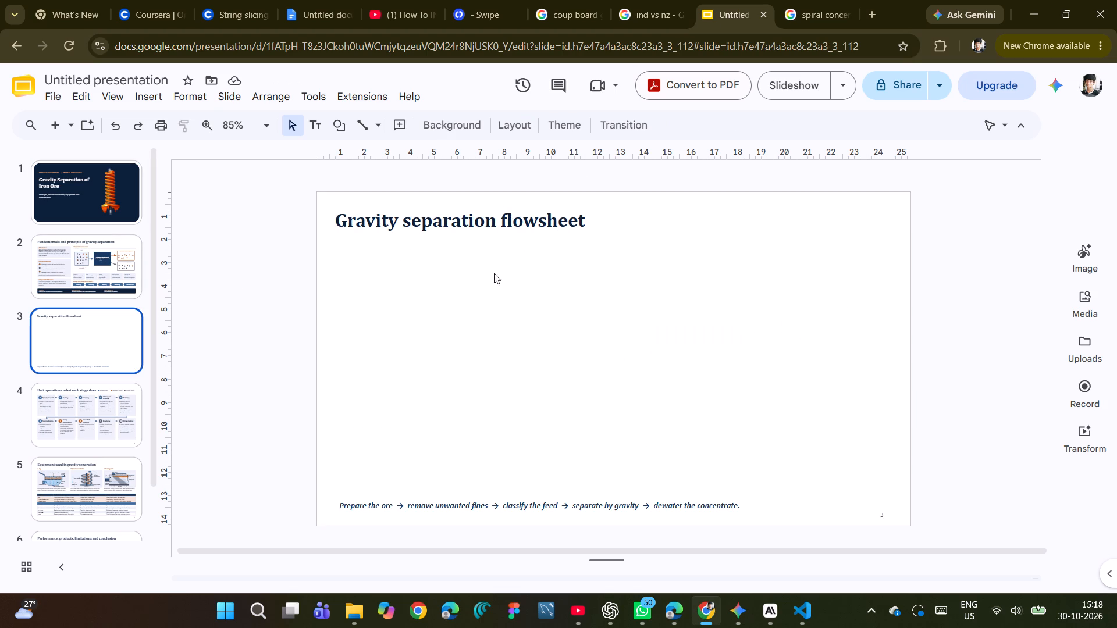
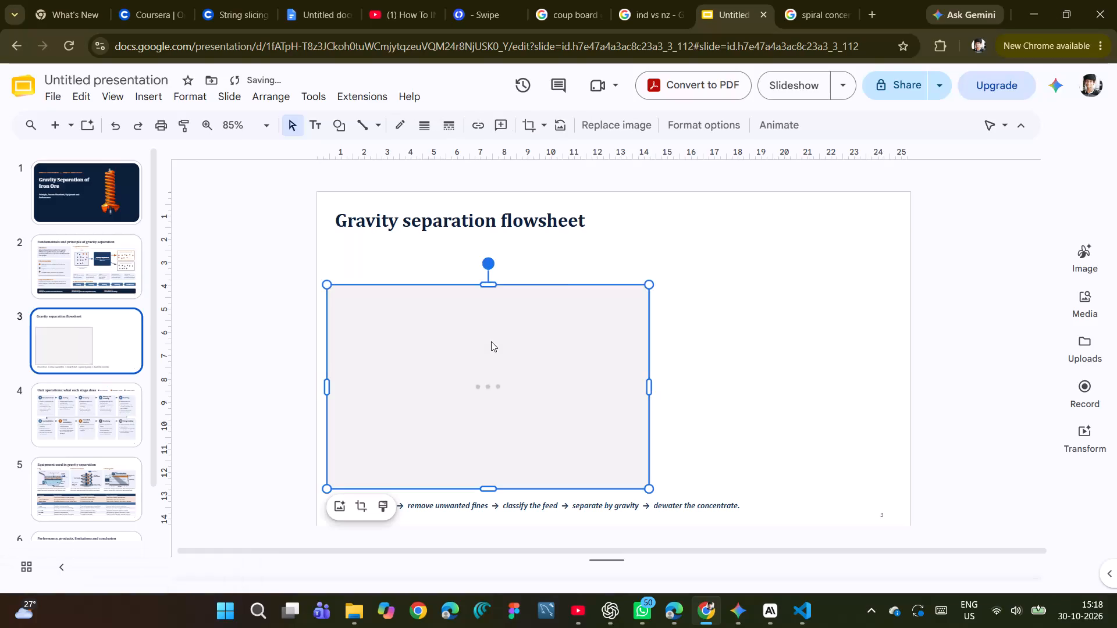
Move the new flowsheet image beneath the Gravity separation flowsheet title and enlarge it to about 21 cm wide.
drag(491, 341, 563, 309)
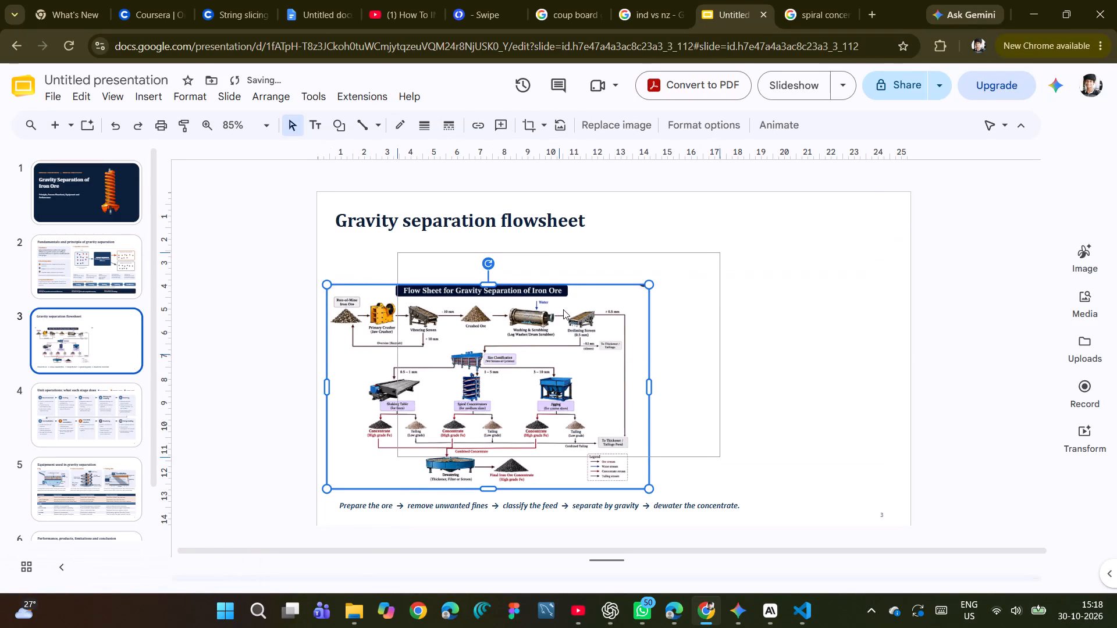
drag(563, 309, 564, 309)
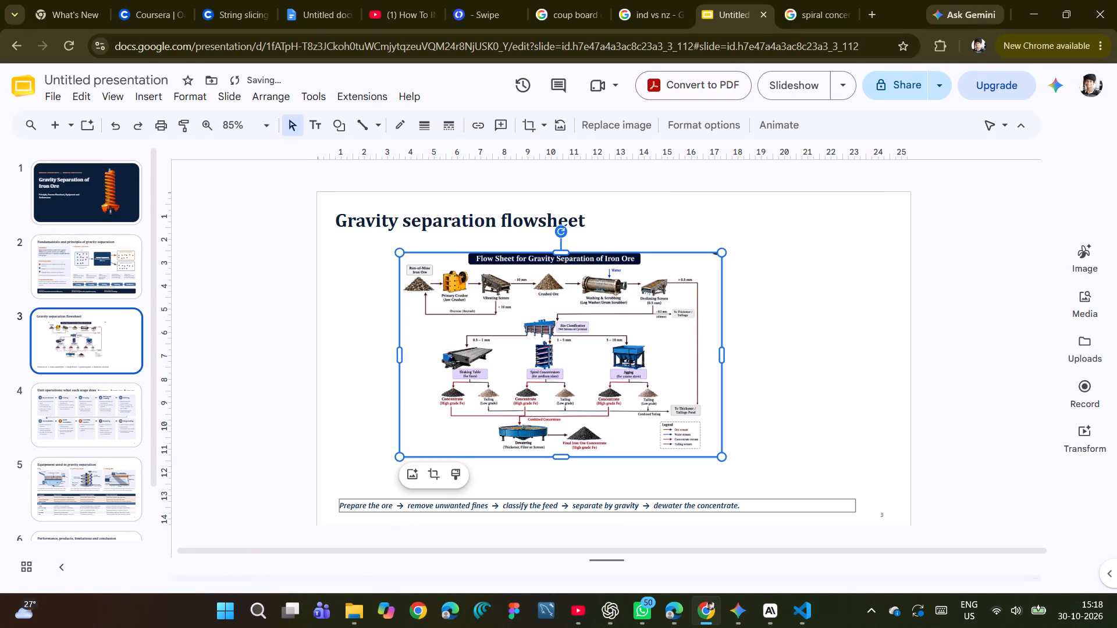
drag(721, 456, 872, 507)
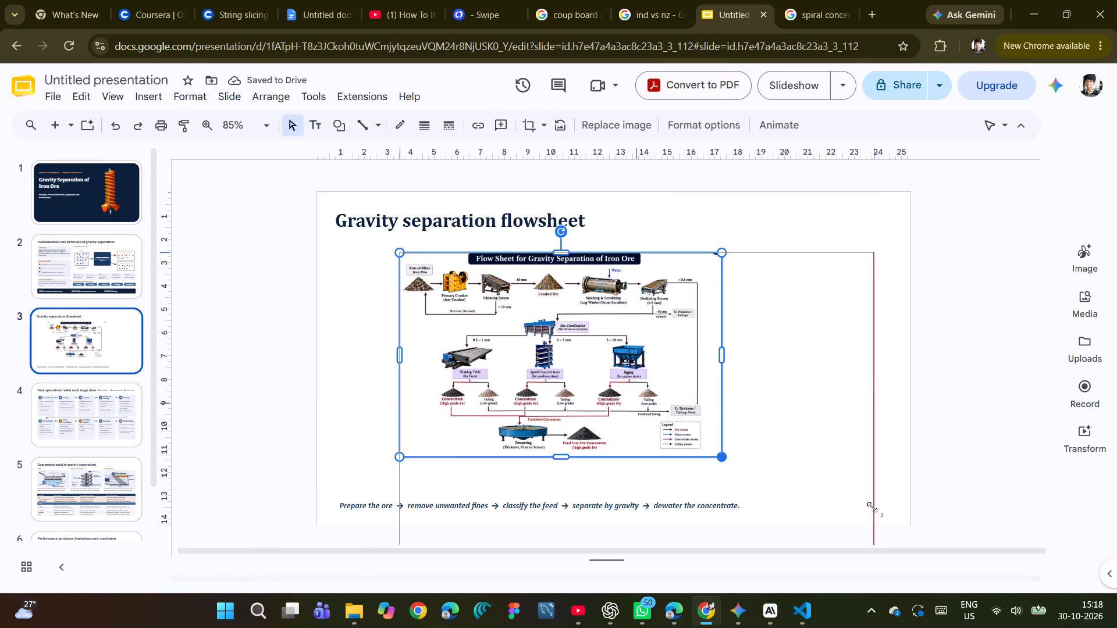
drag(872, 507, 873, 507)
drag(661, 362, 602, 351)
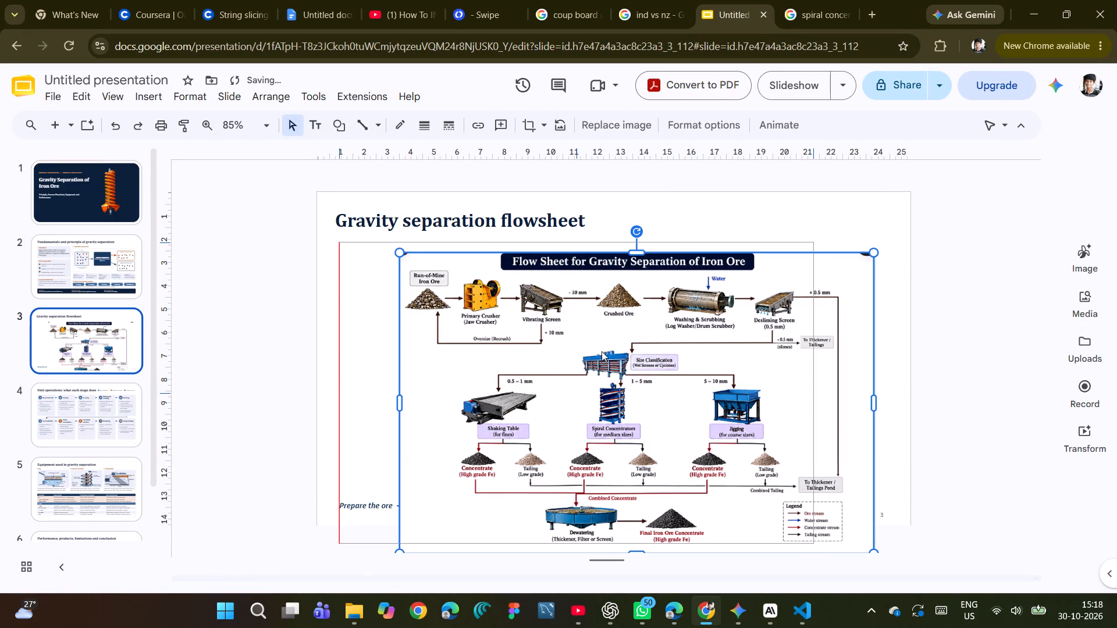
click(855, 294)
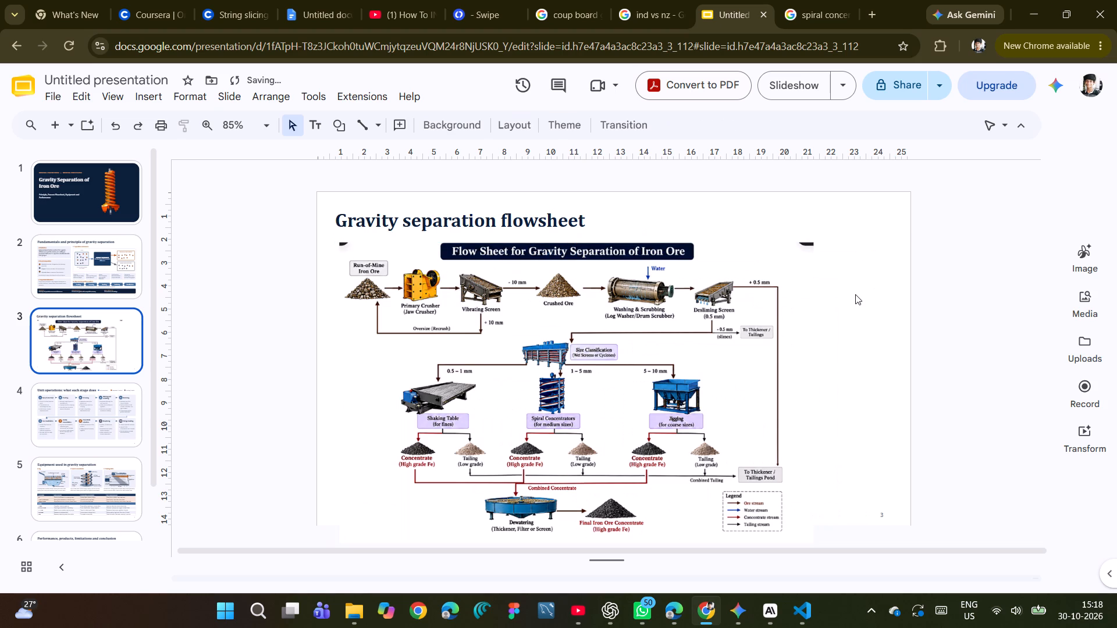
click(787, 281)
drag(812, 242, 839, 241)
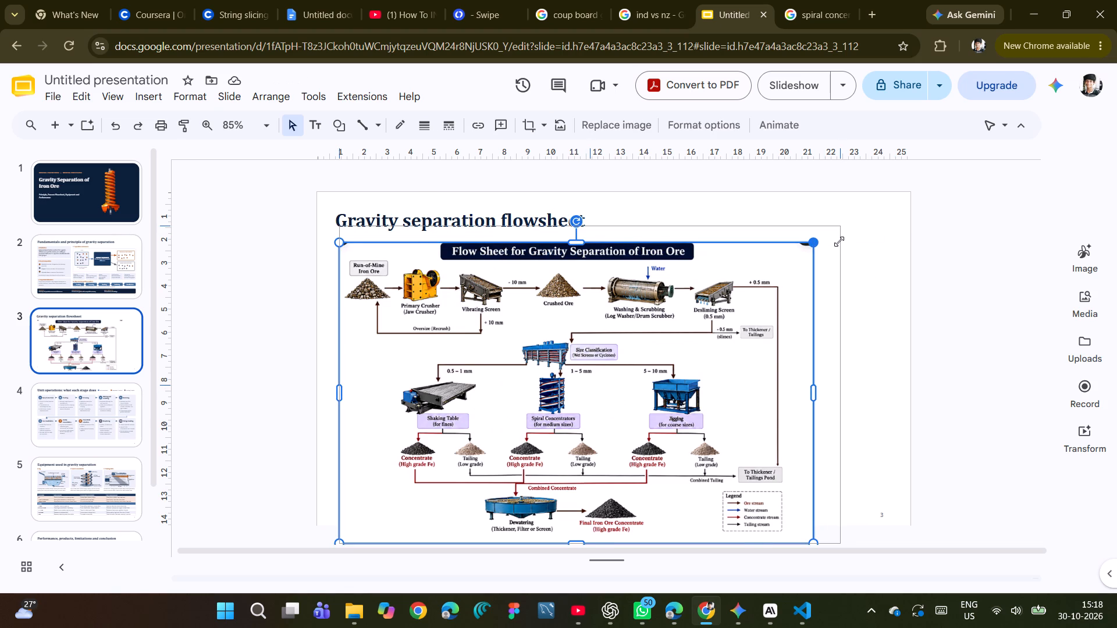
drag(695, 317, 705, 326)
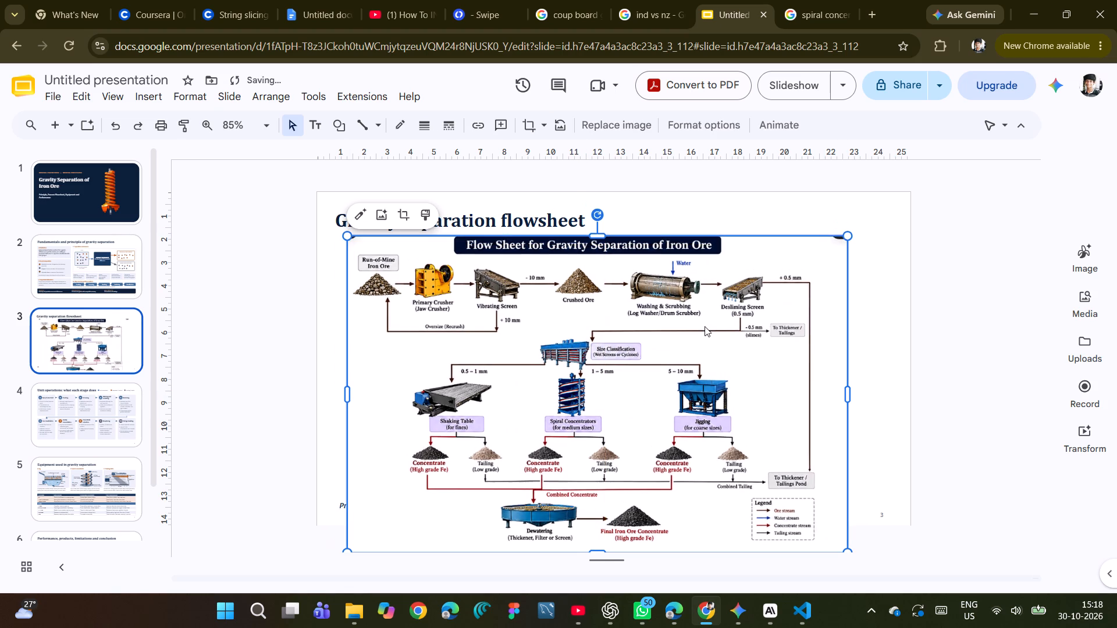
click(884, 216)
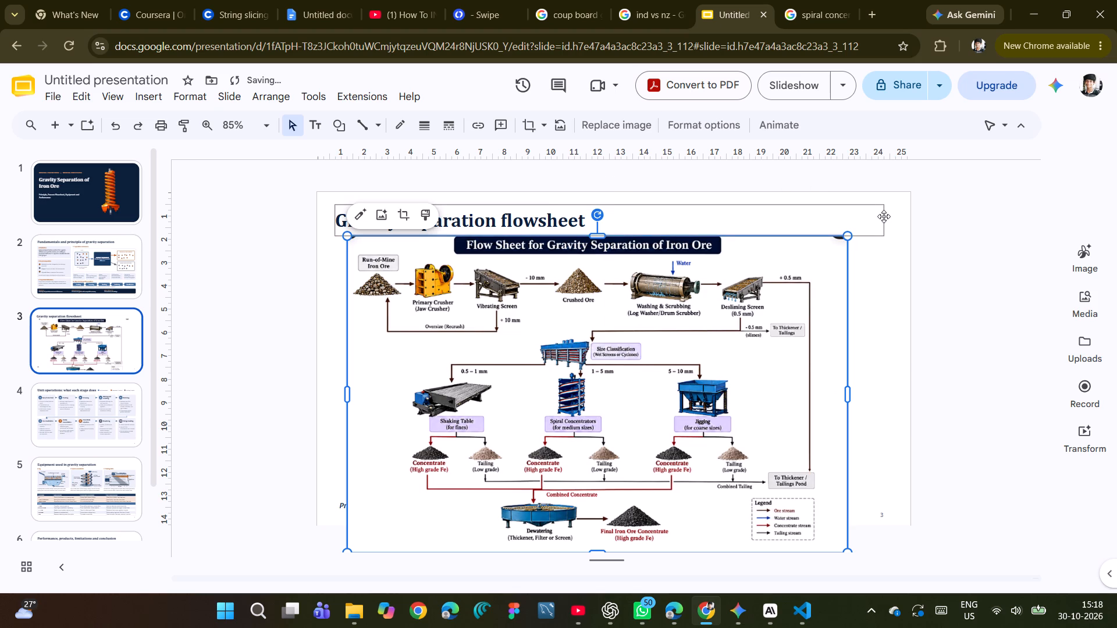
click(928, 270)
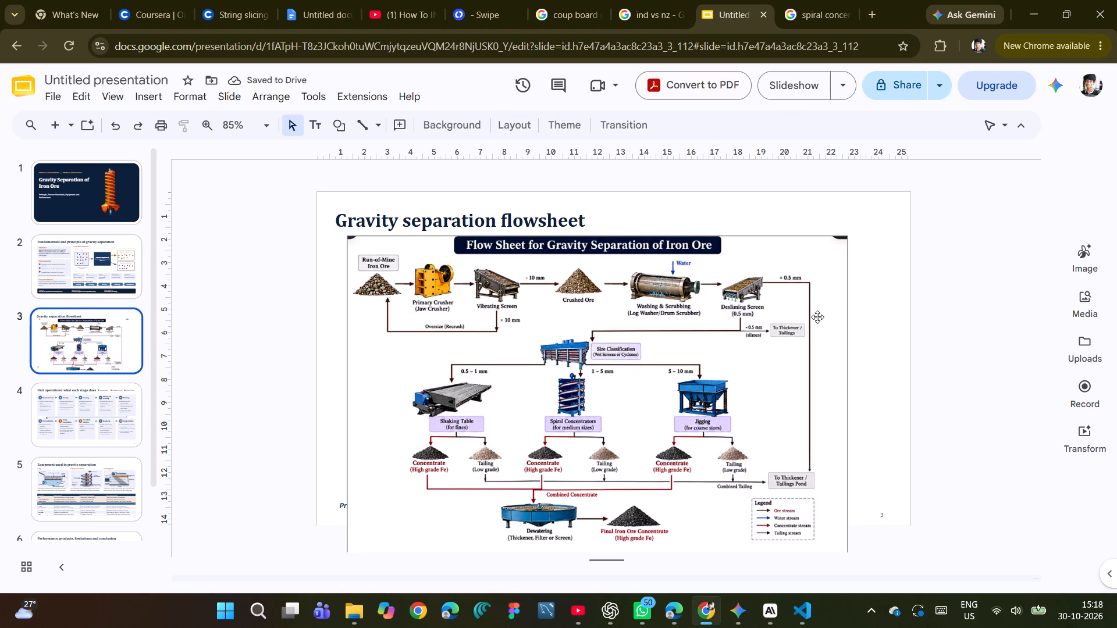
Delete the flowsheet image from the Gravity separation flowsheet slide.
click(817, 317)
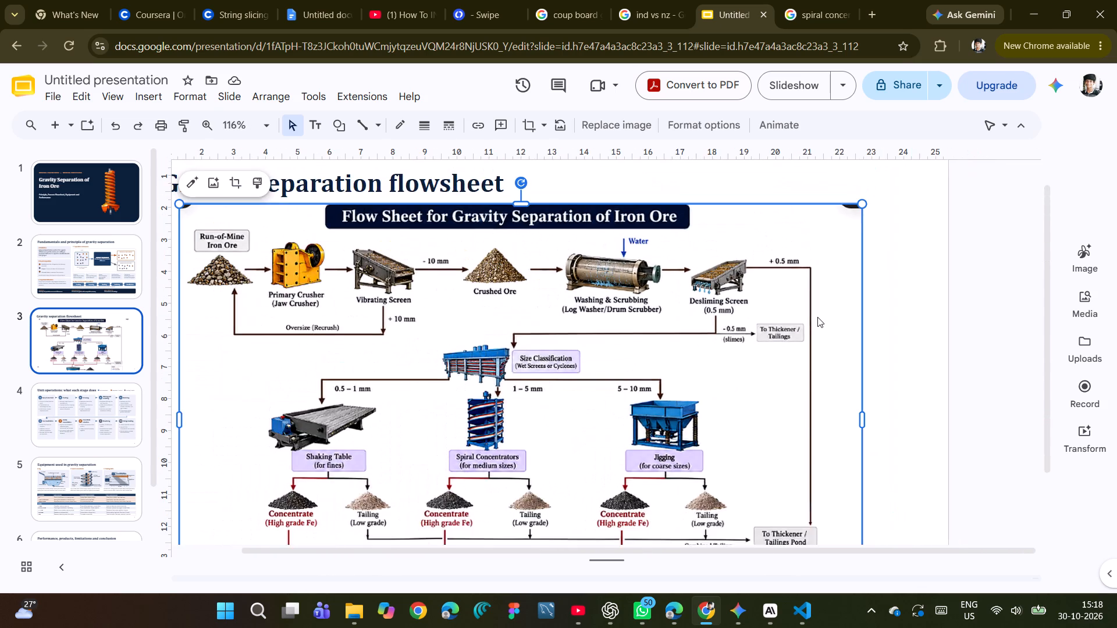
key(BackSpace)
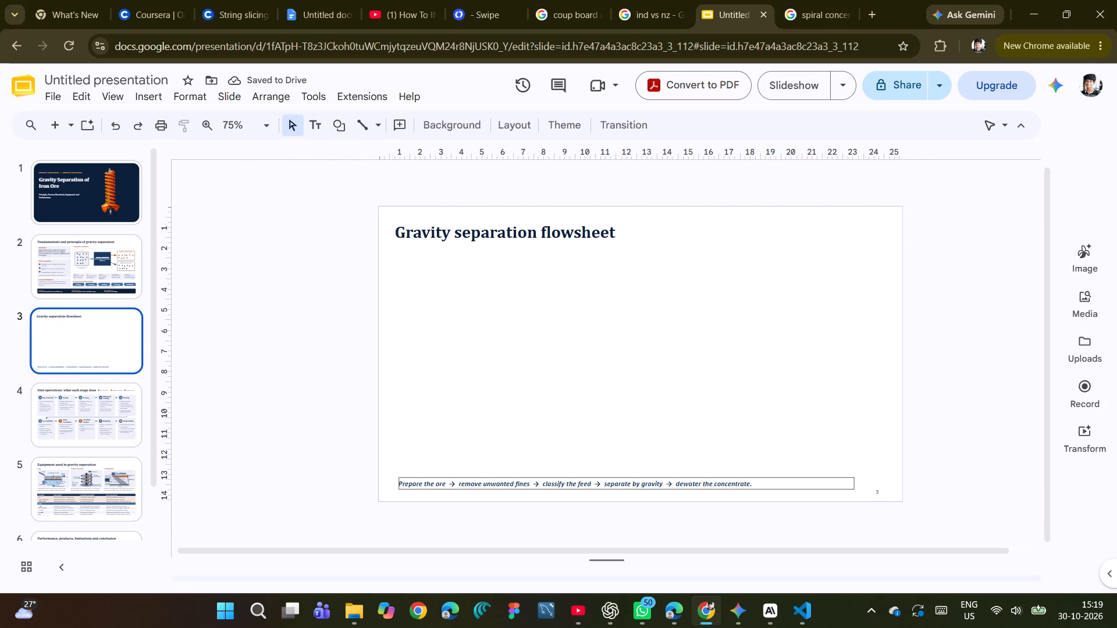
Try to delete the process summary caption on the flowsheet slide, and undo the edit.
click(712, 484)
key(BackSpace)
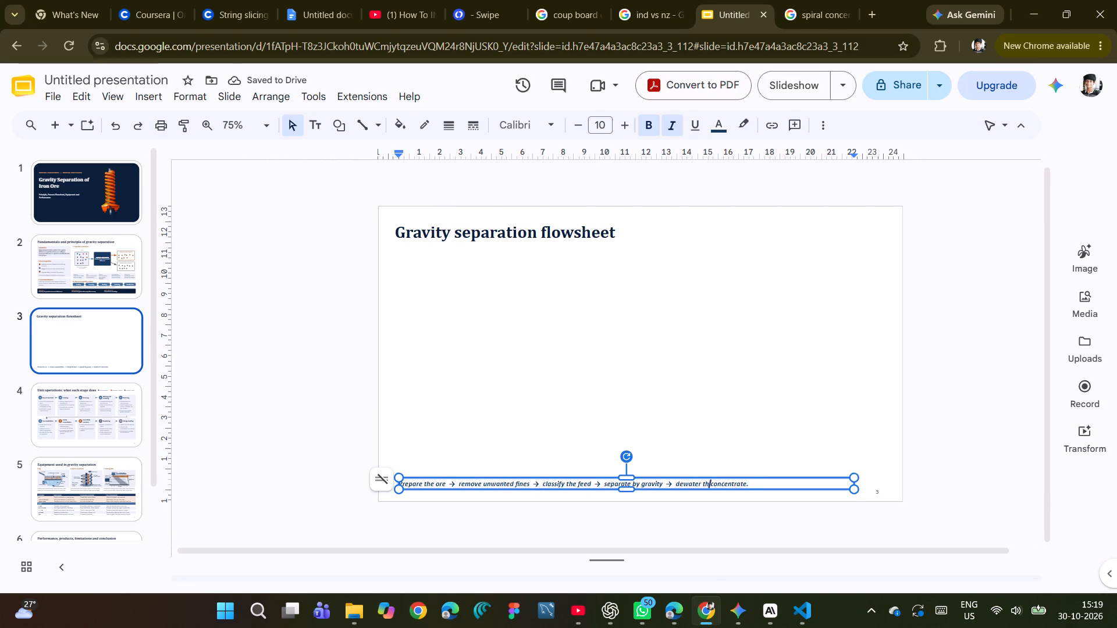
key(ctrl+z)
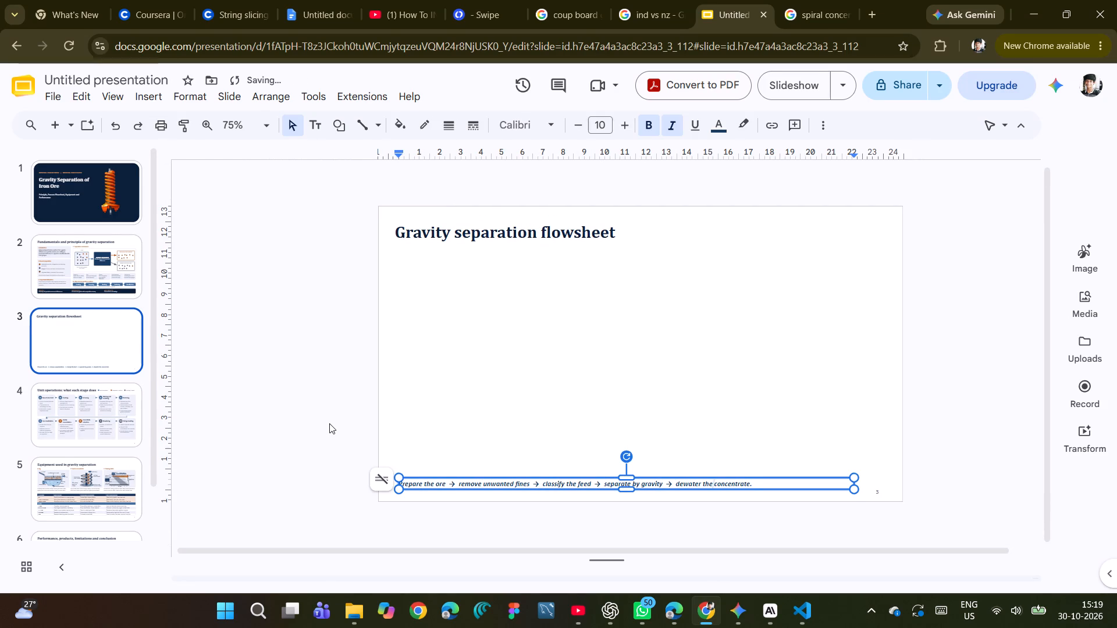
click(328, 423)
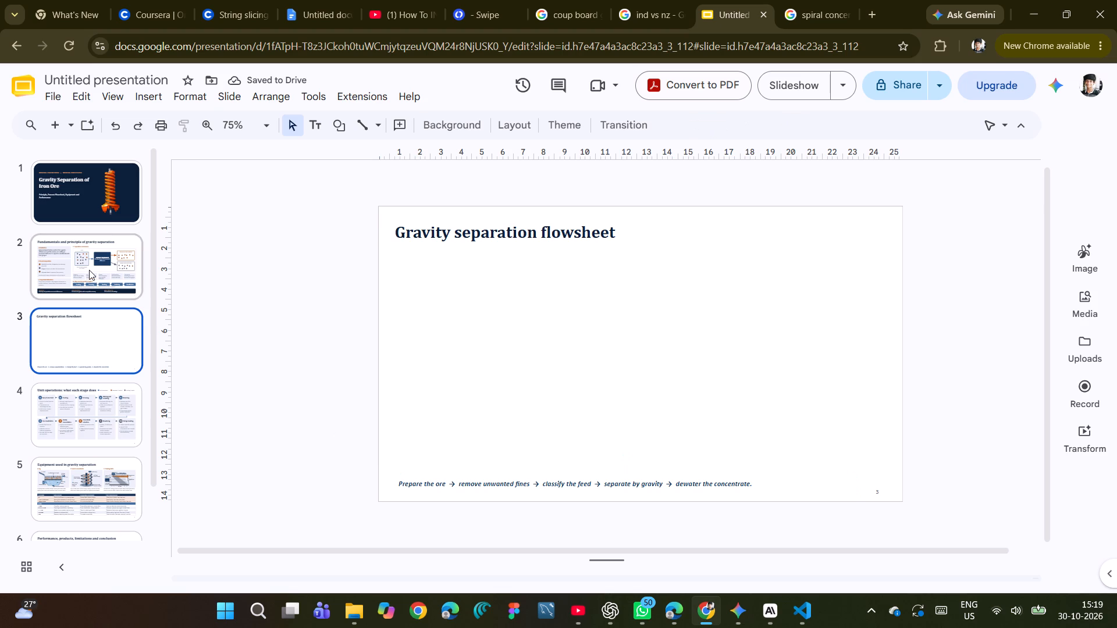
Look through the fundamentals and unit operations slides, ending on the fundamentals slide.
click(90, 270)
click(69, 408)
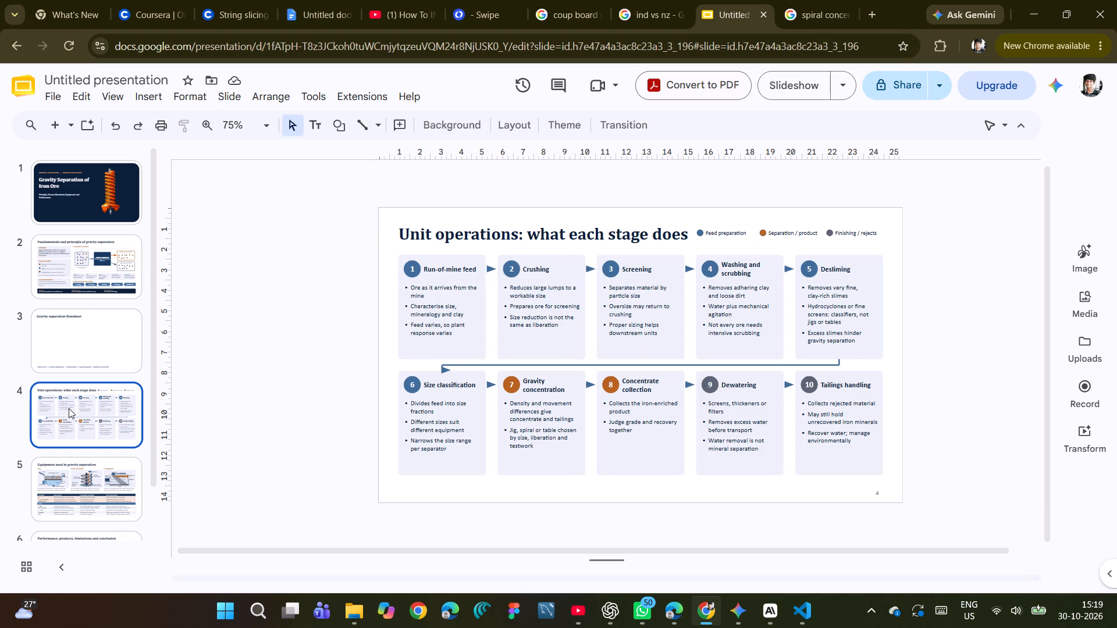
click(74, 263)
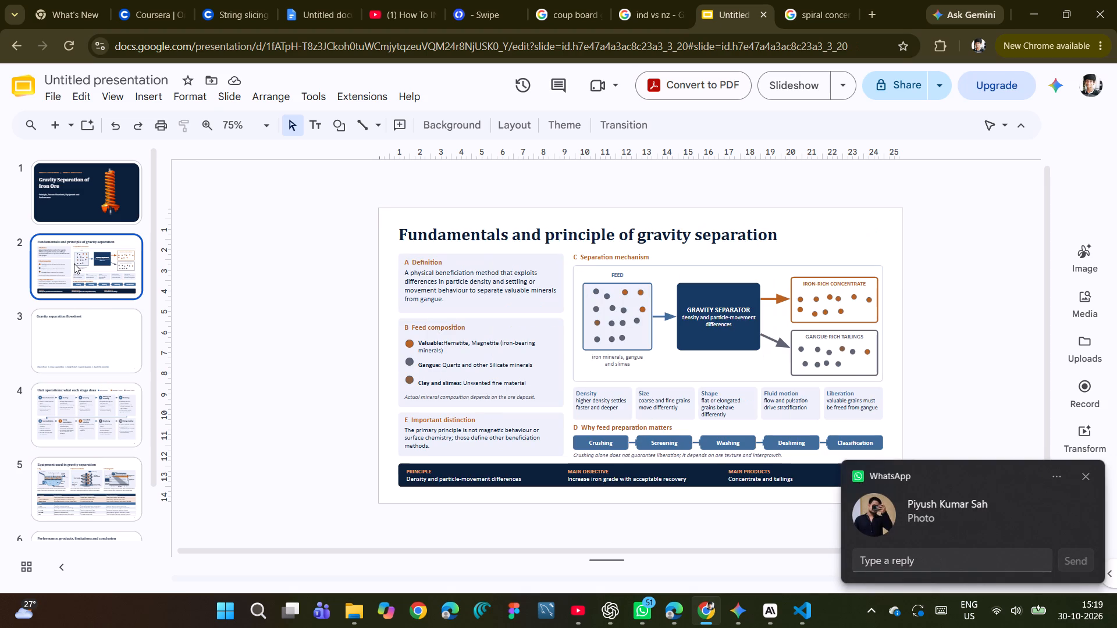
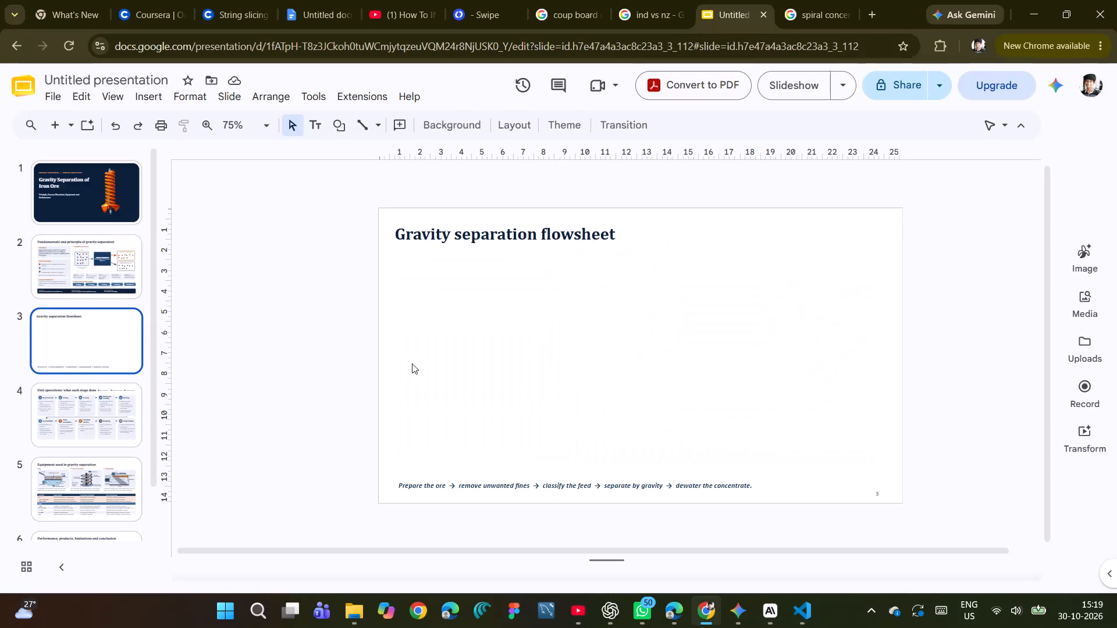
Paste the flowsheet image onto the Gravity separation flowsheet slide, enlarge it to about 24 cm wide and shift it slightly upward.
key(ctrl+v)
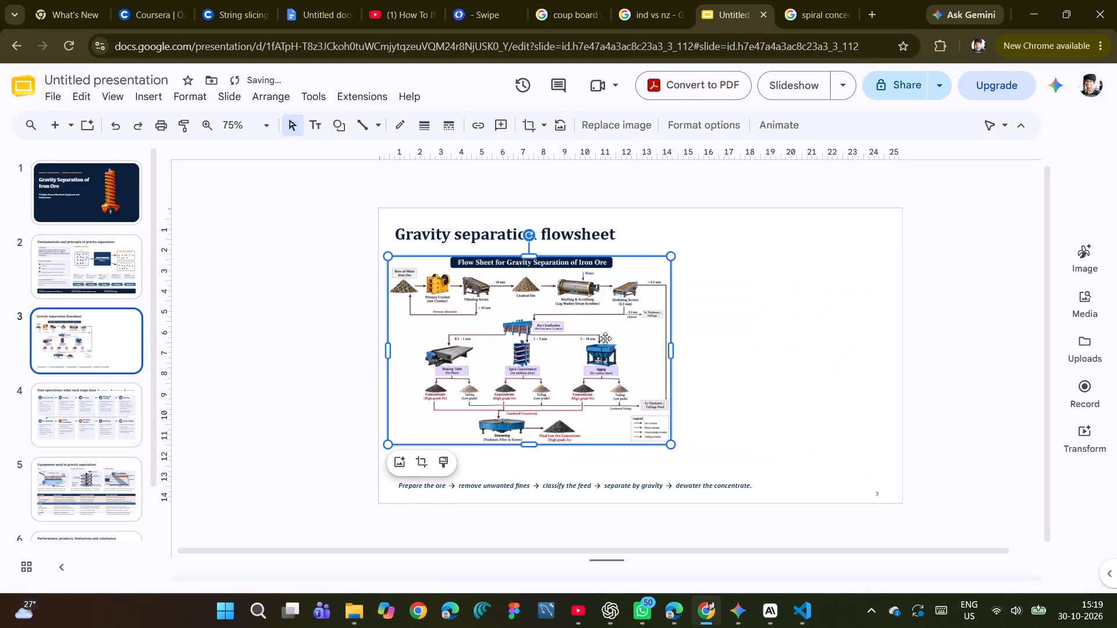
drag(671, 441, 789, 458)
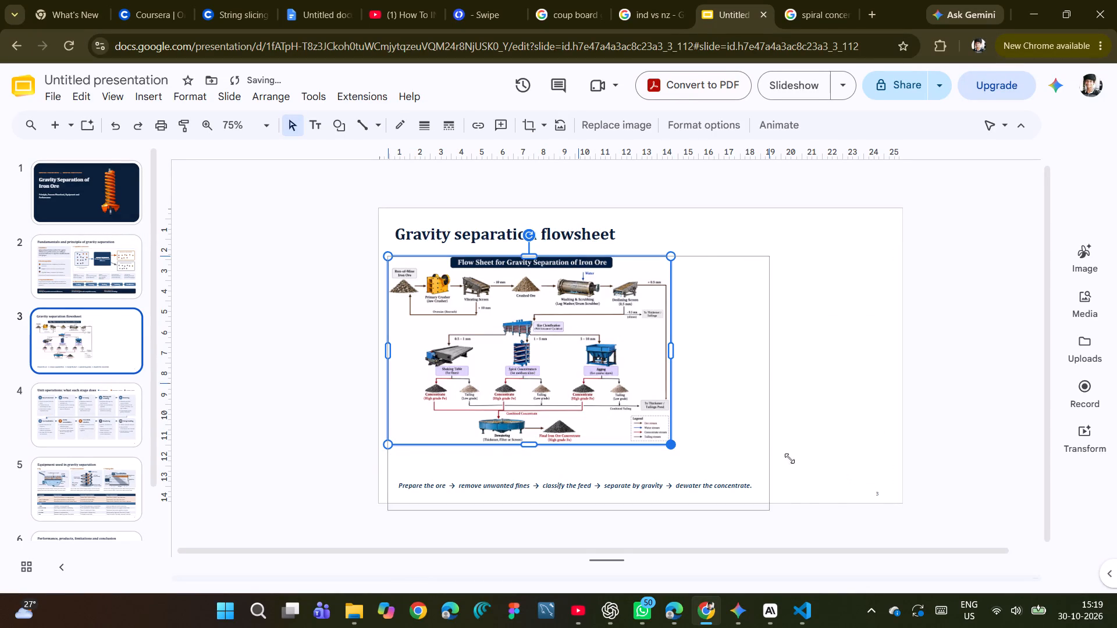
drag(789, 458, 880, 368)
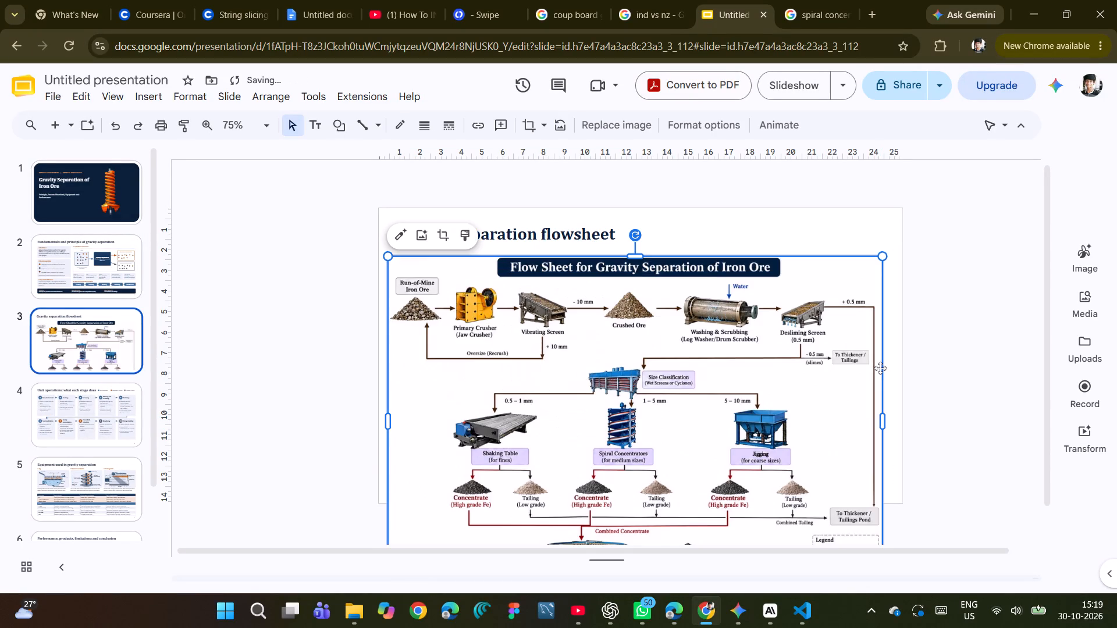
drag(722, 384, 724, 367)
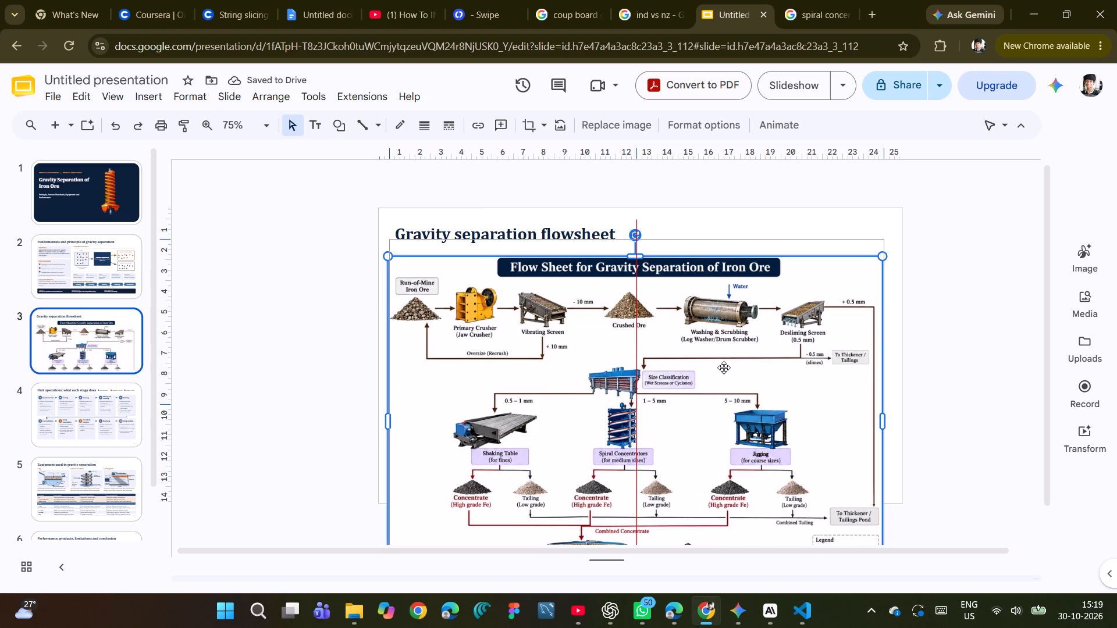
drag(724, 367, 723, 367)
Delete the "Gravity separation flowsheet" title text along with its text box.
click(575, 230)
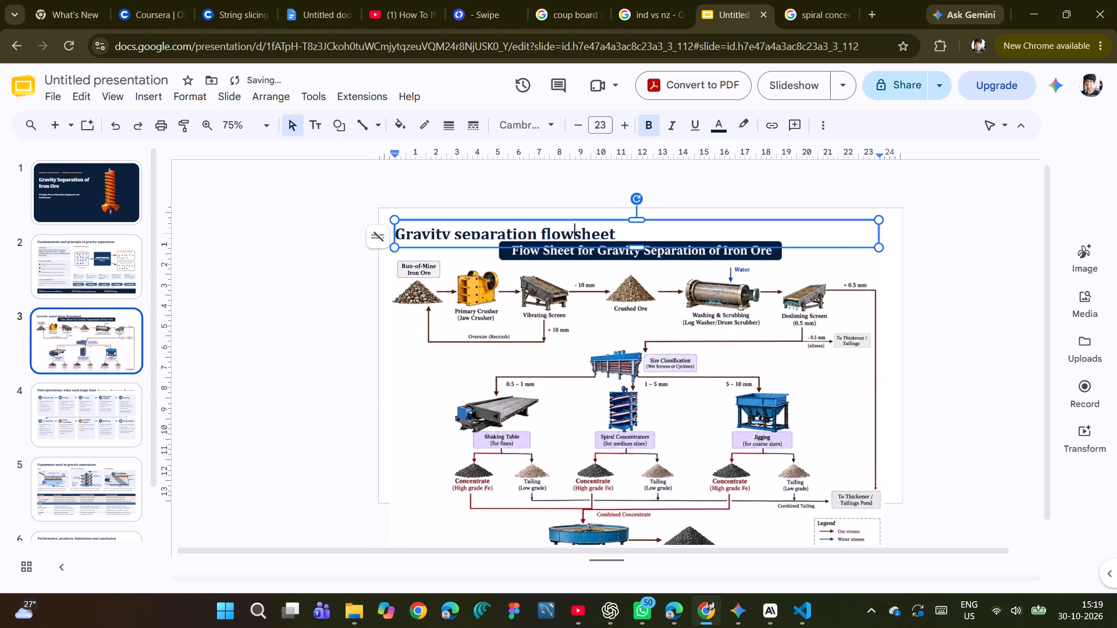
key(ctrl+a)
key(BackSpace)
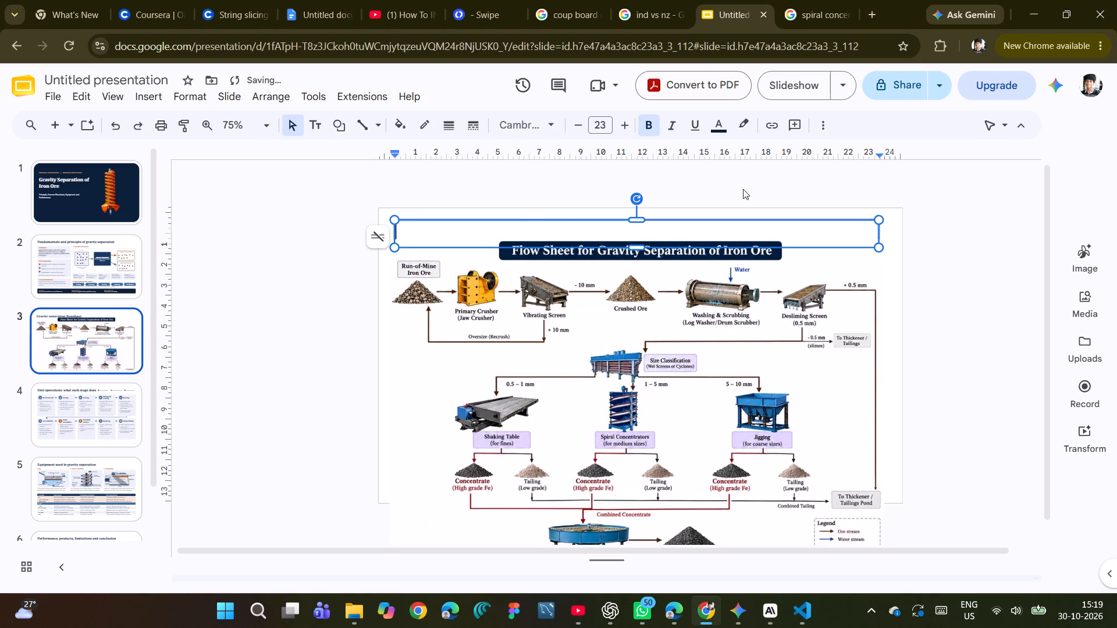
click(741, 190)
click(749, 226)
click(779, 217)
key(BackSpace)
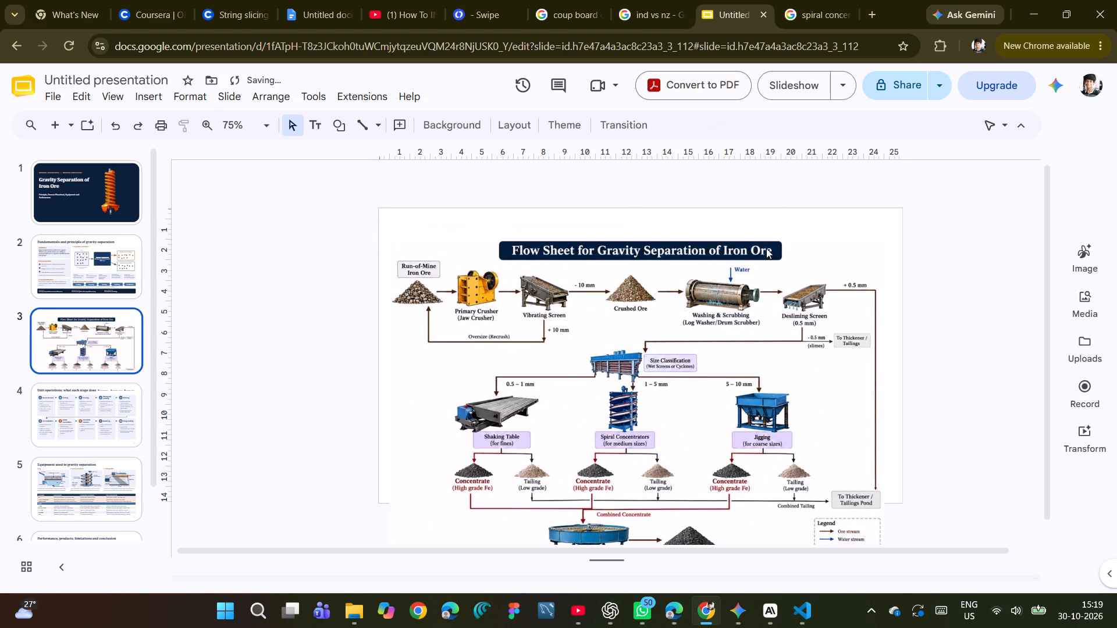
Align the flowsheet image with the slide's top edge and shrink it to about 20 cm wide so it fits the slide.
click(707, 327)
drag(707, 327, 709, 295)
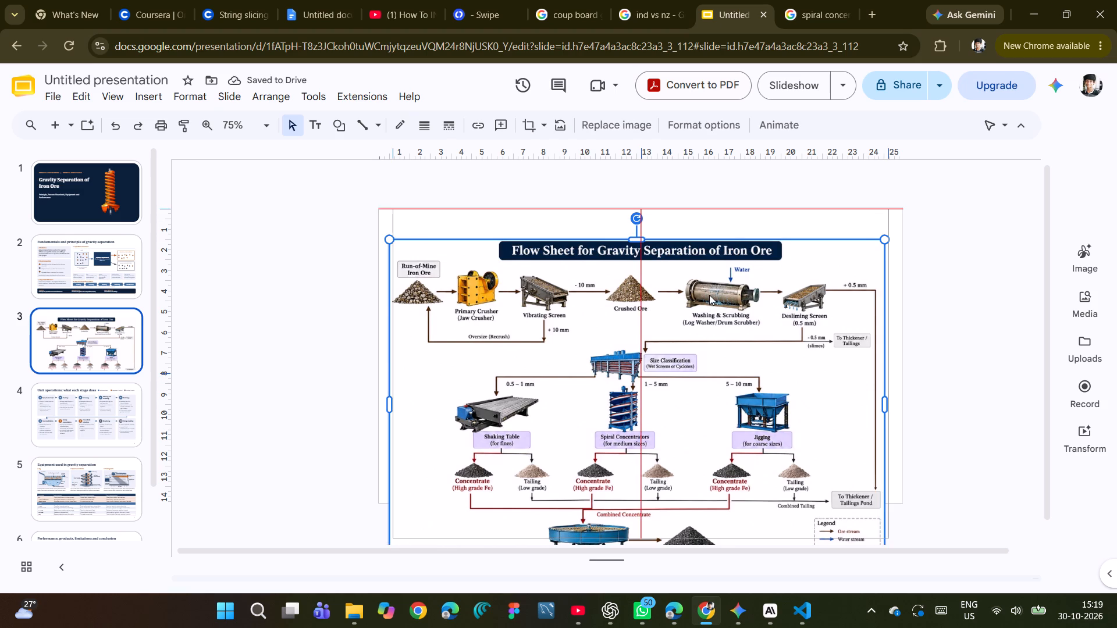
drag(709, 295, 709, 294)
click(343, 331)
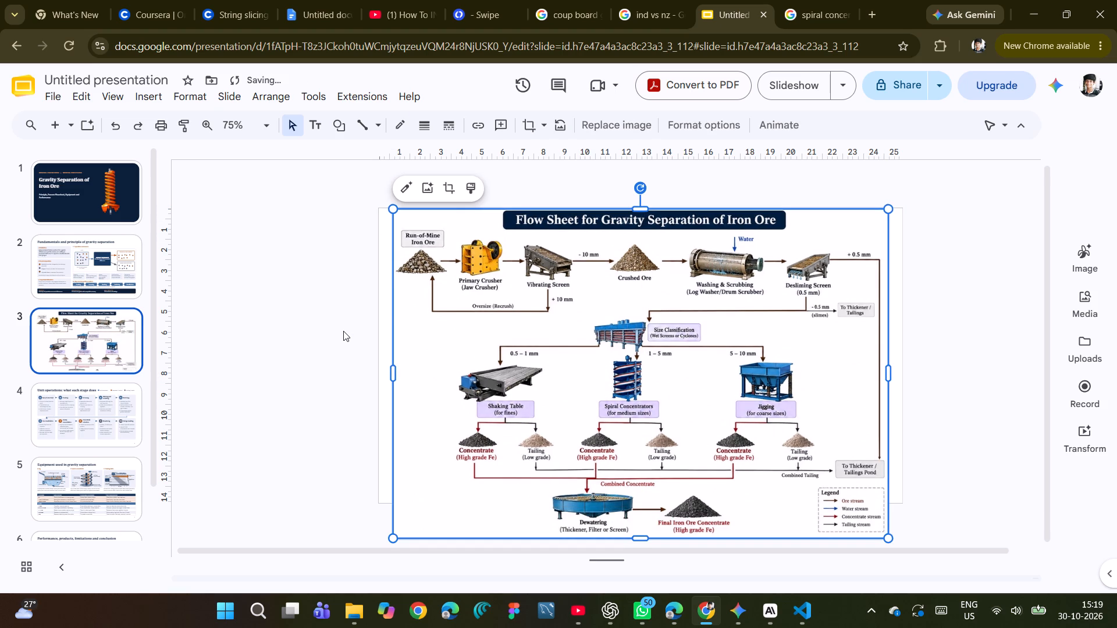
click(671, 464)
drag(890, 538, 810, 443)
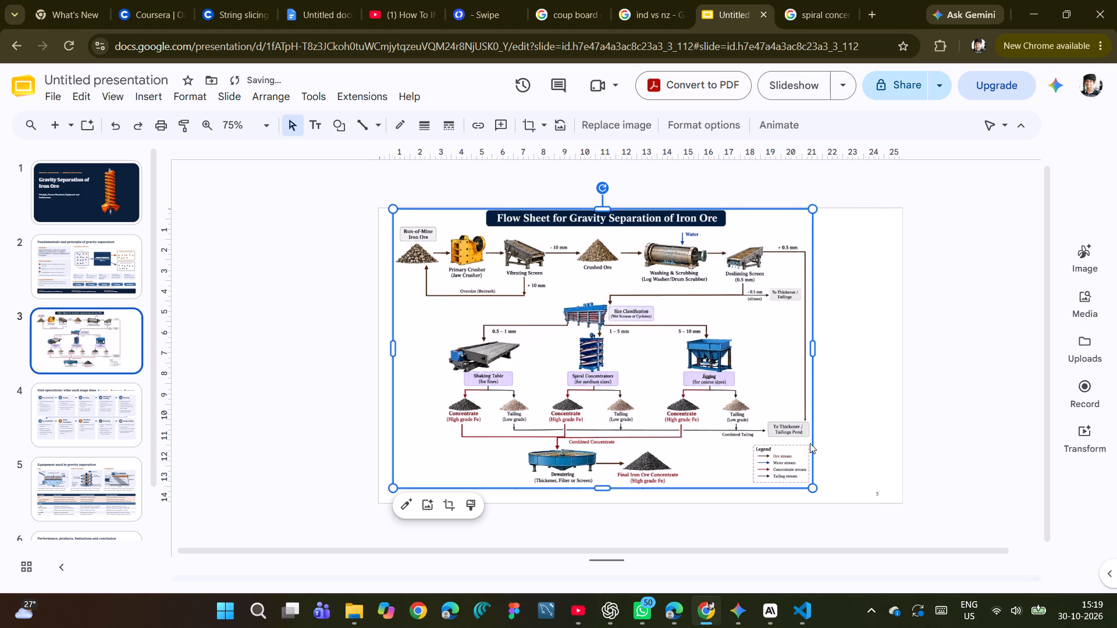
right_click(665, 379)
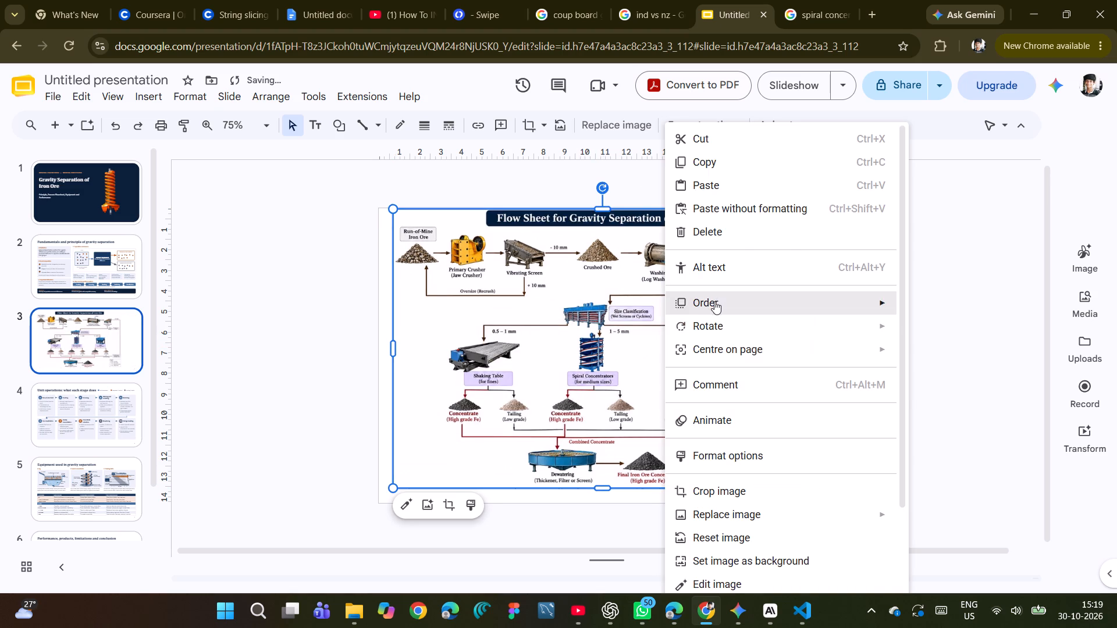
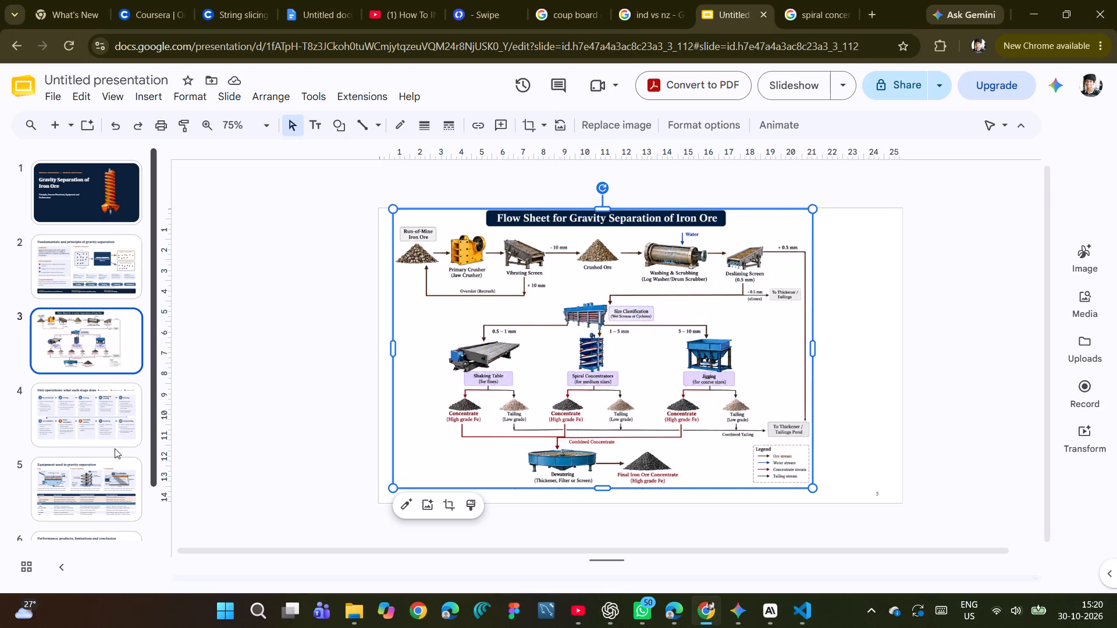
click(105, 505)
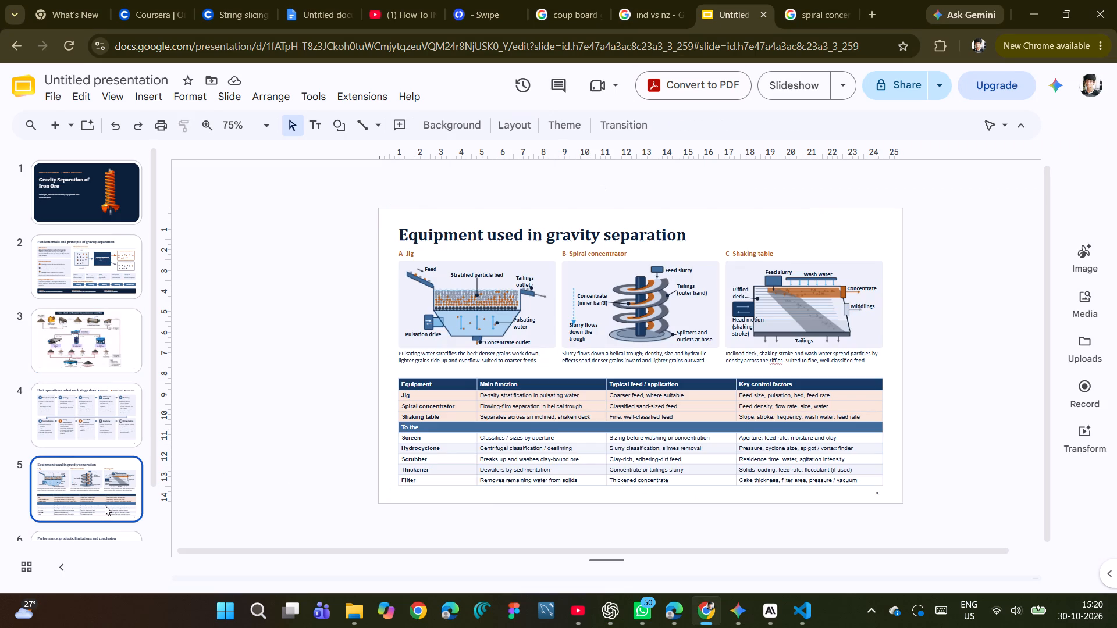
scroll(112, 485, down, 2)
click(112, 485)
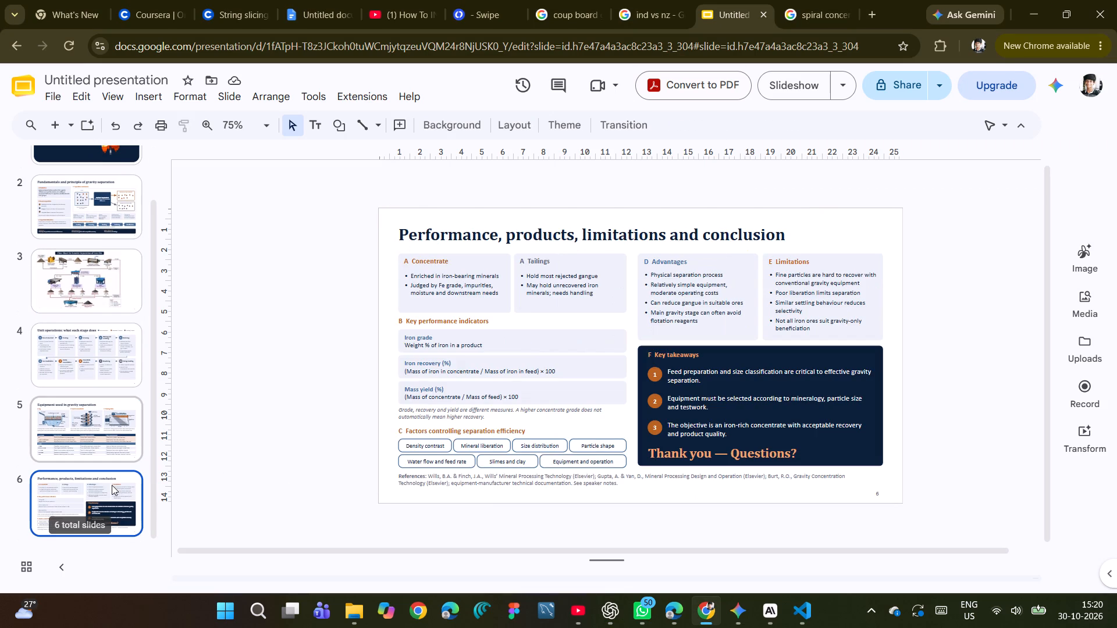
scroll(112, 485, up, 1)
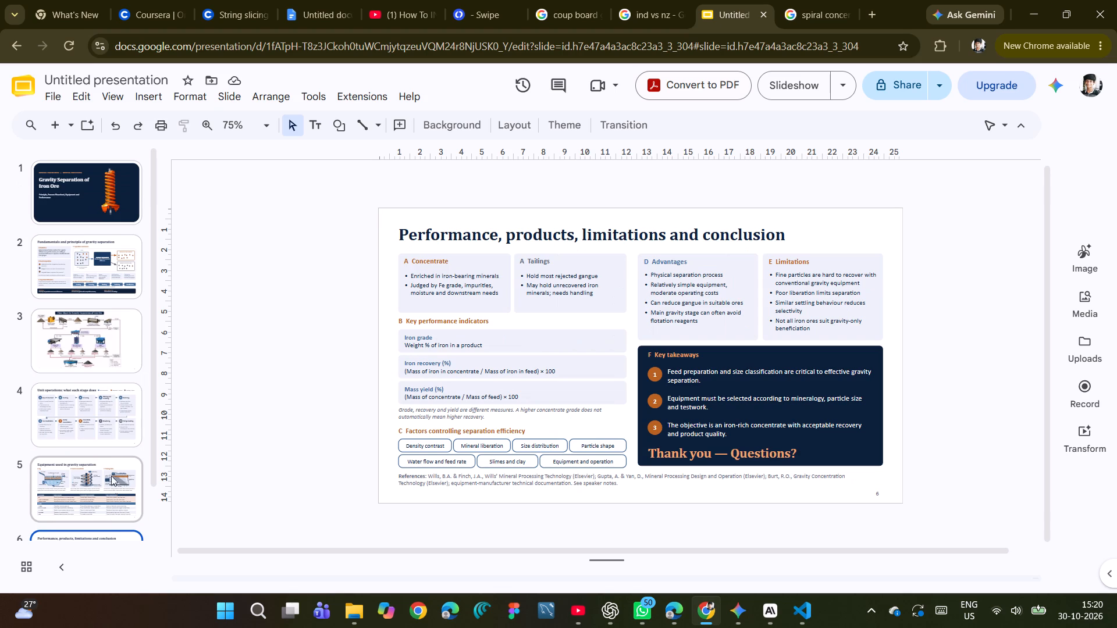
click(115, 417)
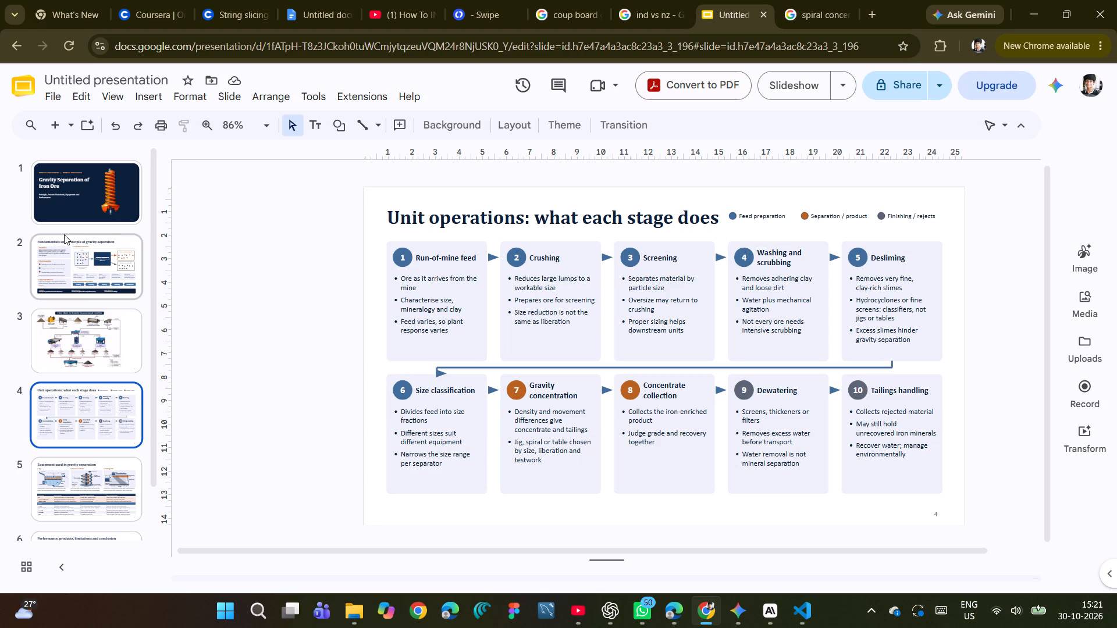
Review the deck from the title slide, comparing the flowsheet on slide 3 with the unit operations on slide 4.
click(97, 193)
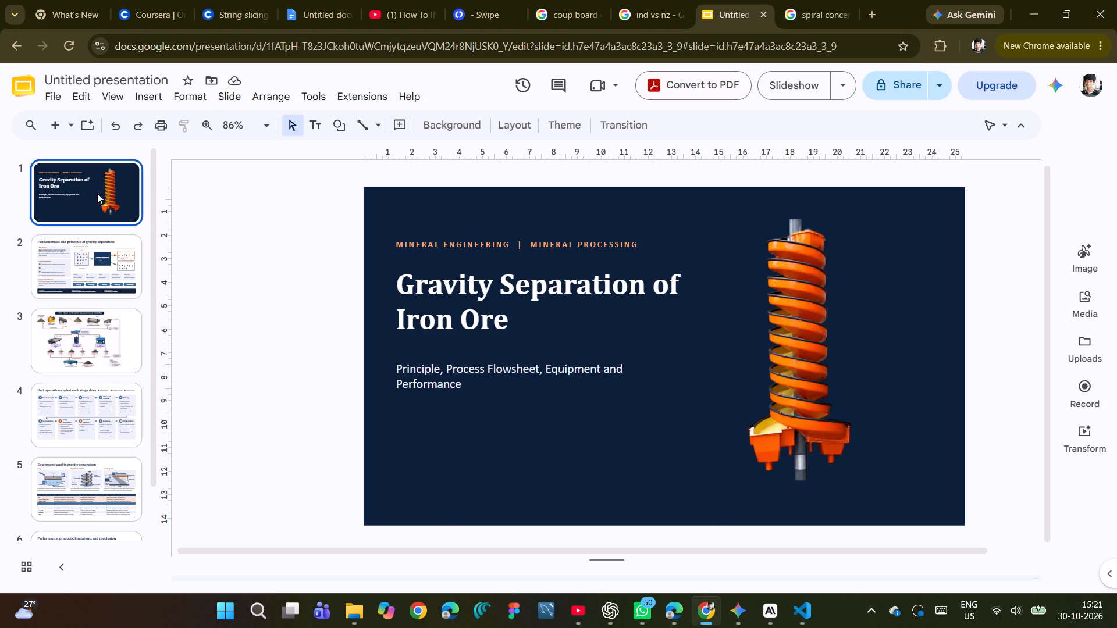
key(Right)
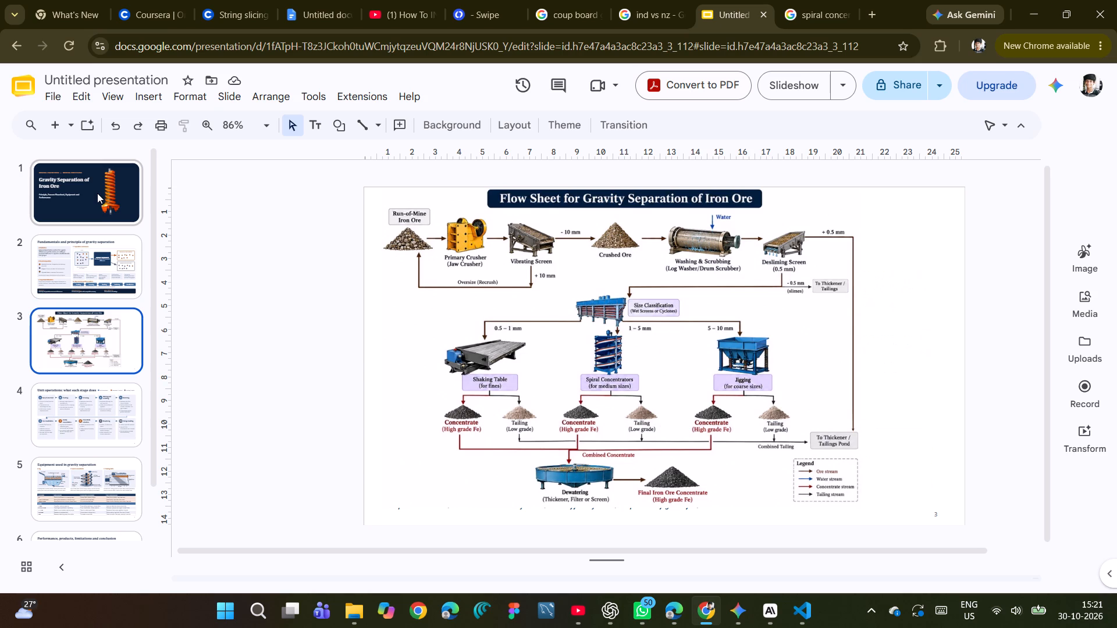
key(Right)
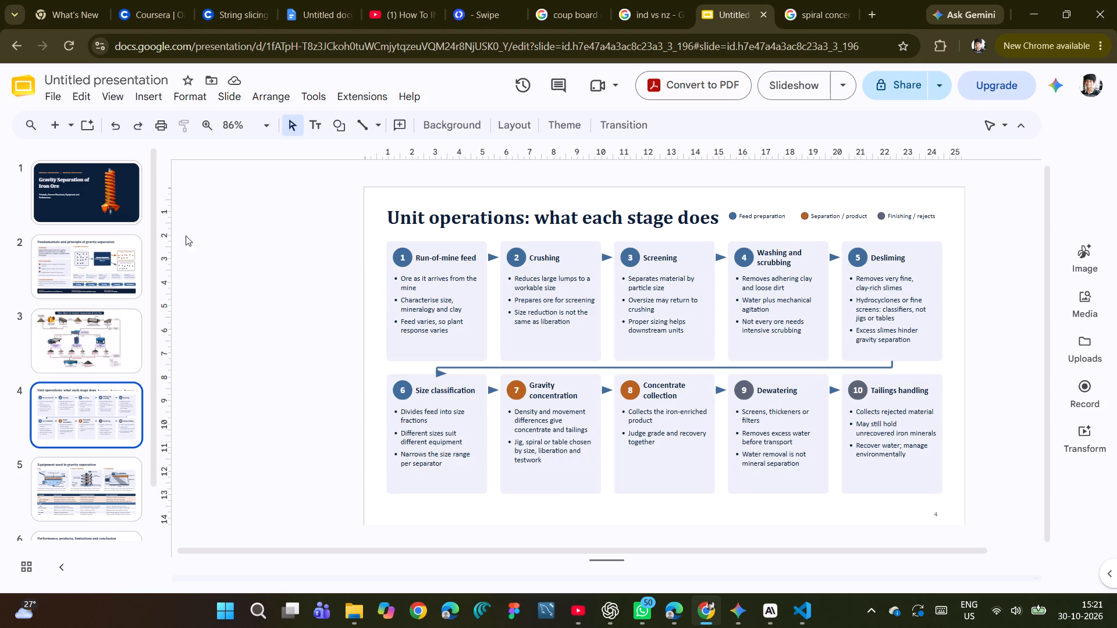
click(117, 324)
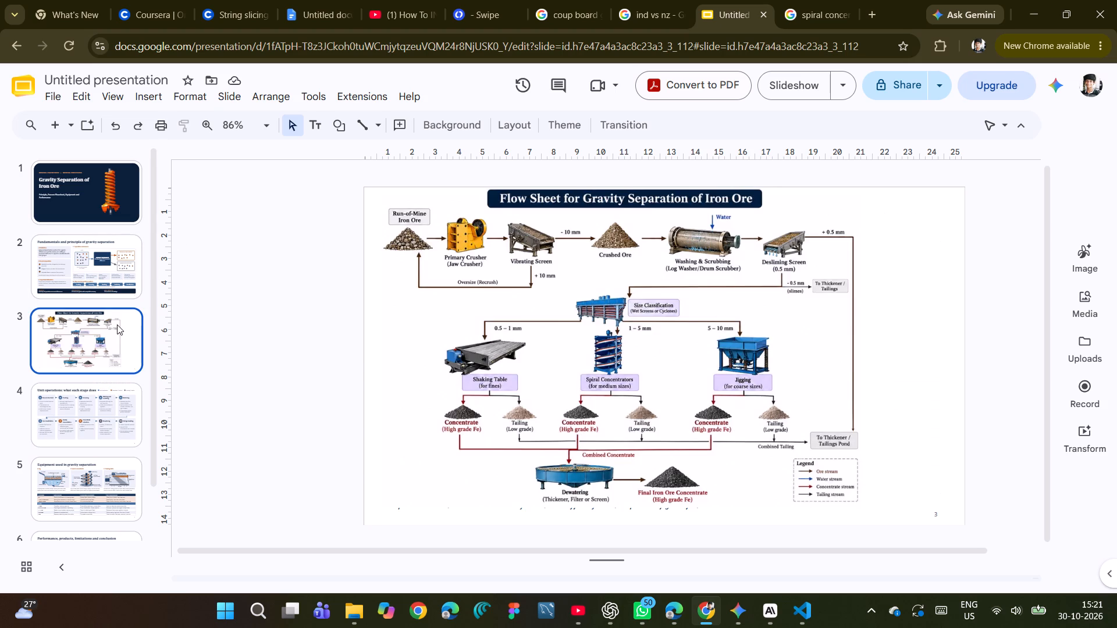
click(95, 426)
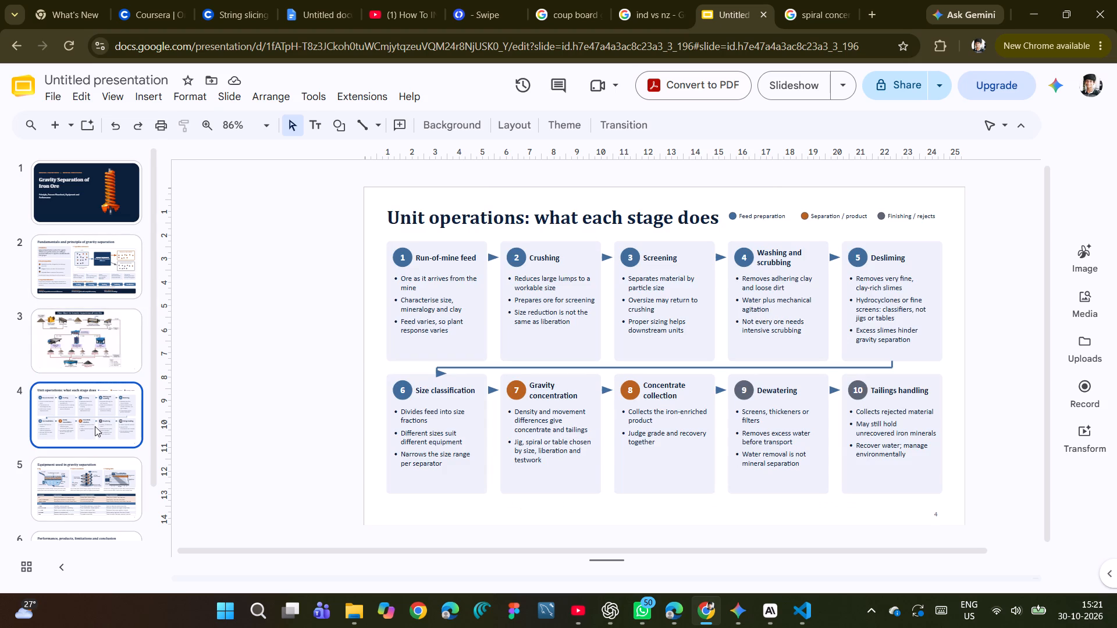
click(94, 351)
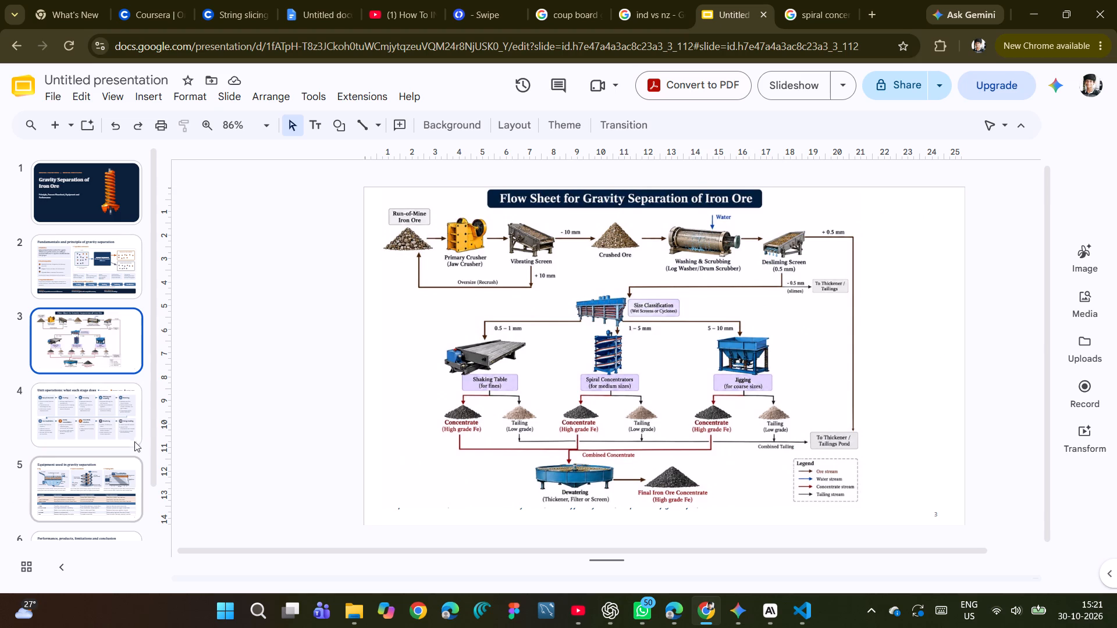
click(110, 222)
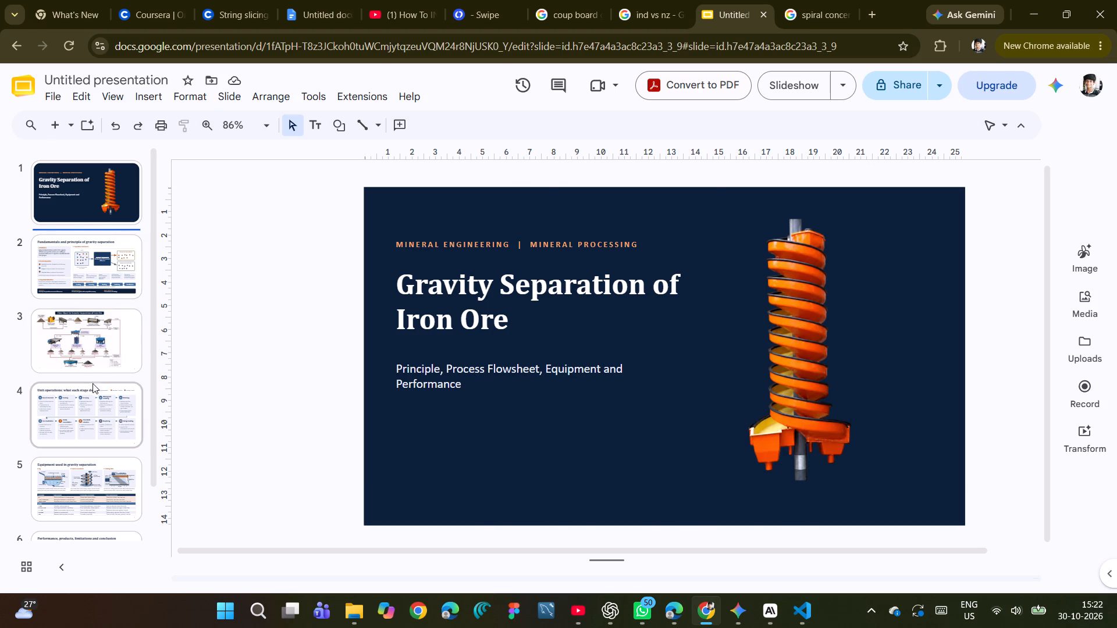
click(101, 364)
click(94, 416)
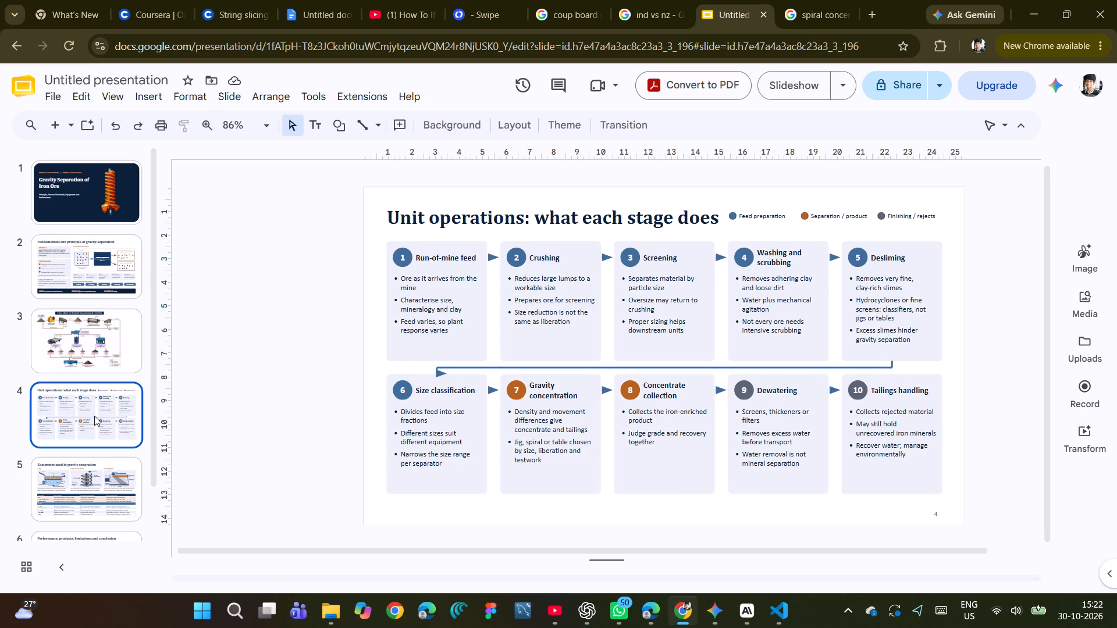
Examine the equipment slide and the performance, products, limitations and conclusion slide, and return to the unit operations slide.
scroll(94, 416, down, 1)
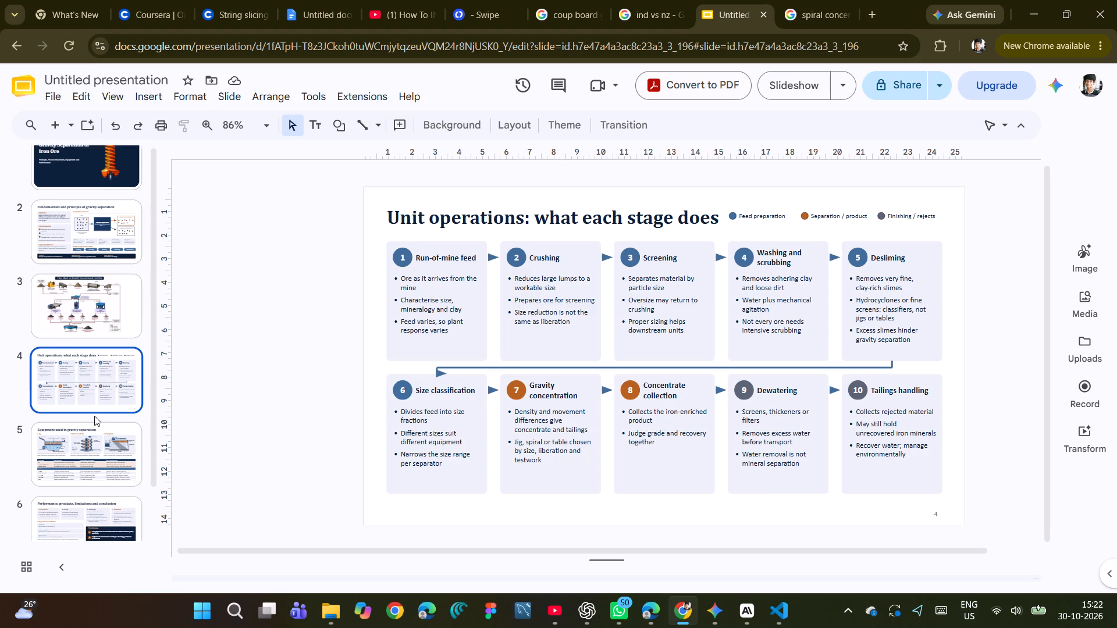
scroll(94, 416, down, 1)
click(94, 416)
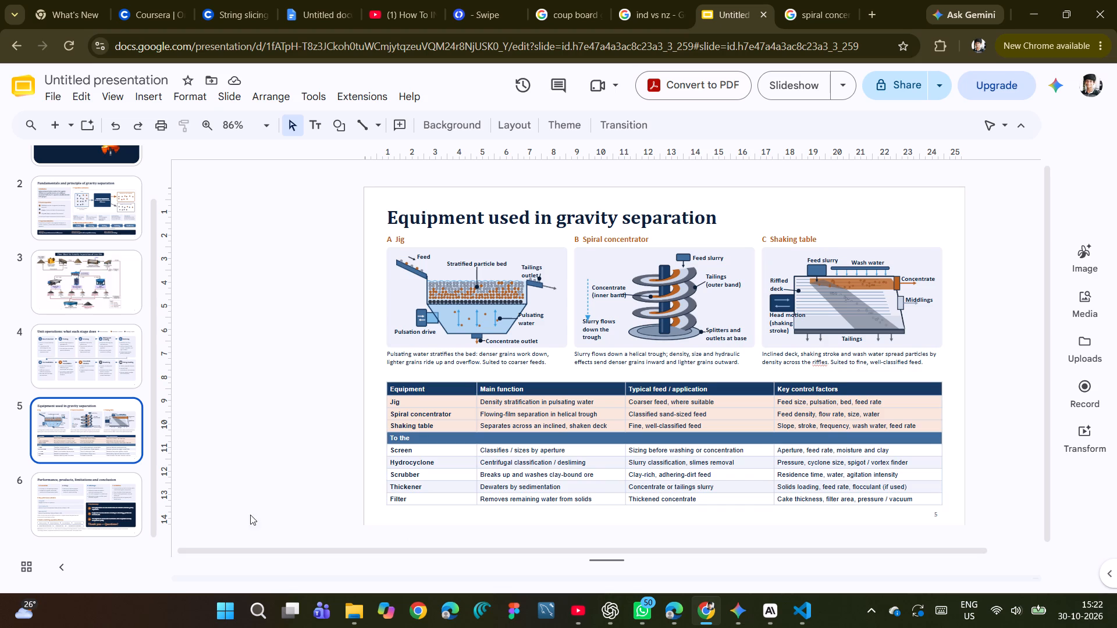
click(99, 493)
scroll(99, 493, down, 4)
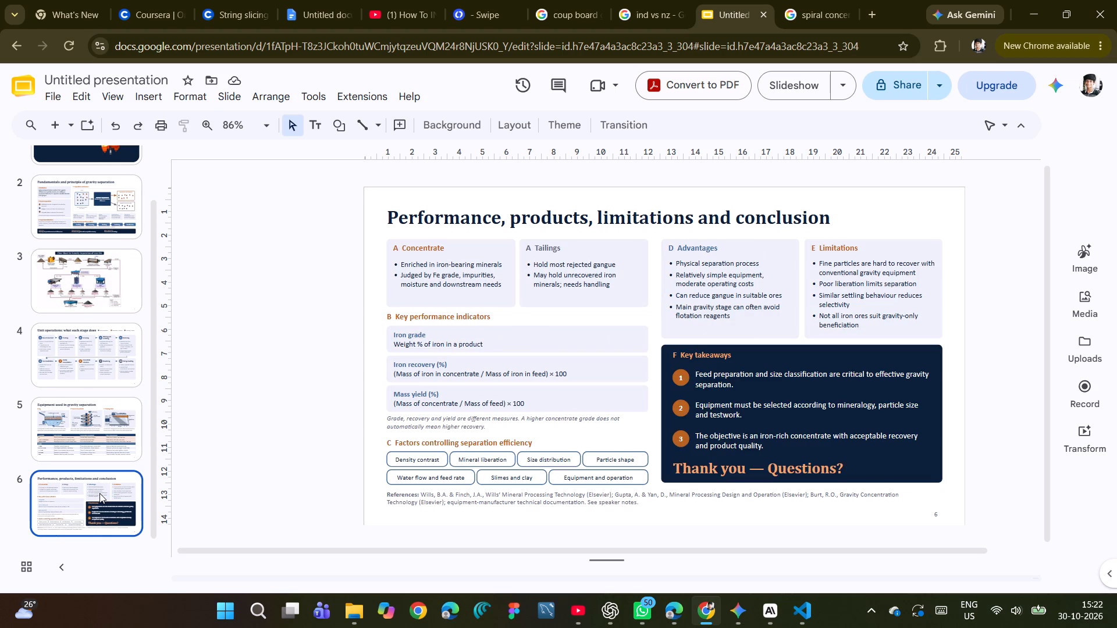
click(99, 493)
key(alt+Tab)
key(alt+Escape)
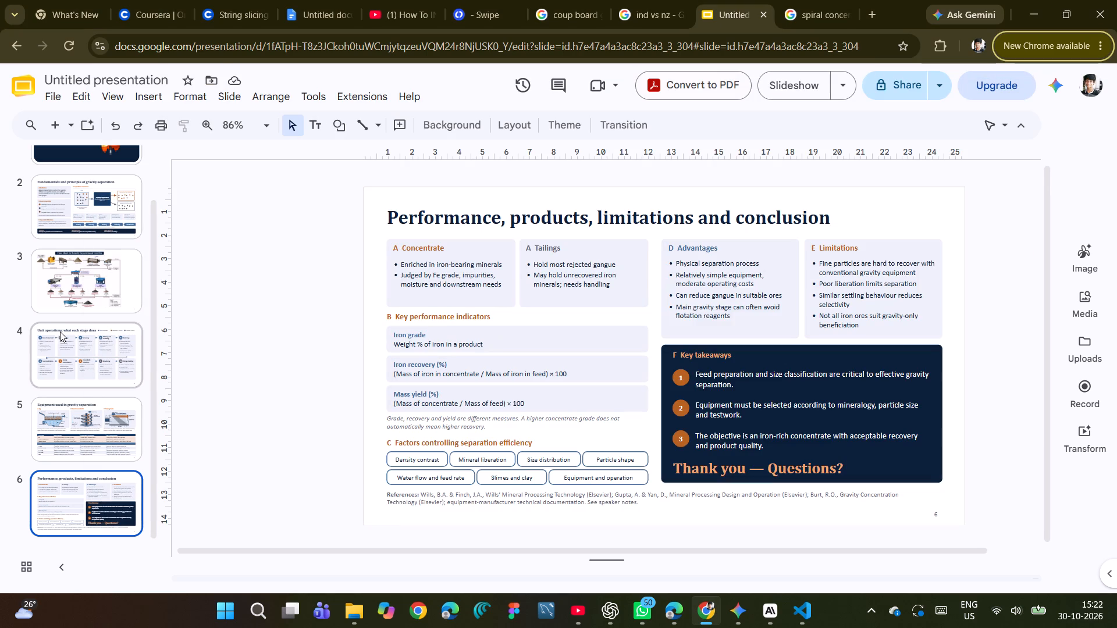
click(67, 356)
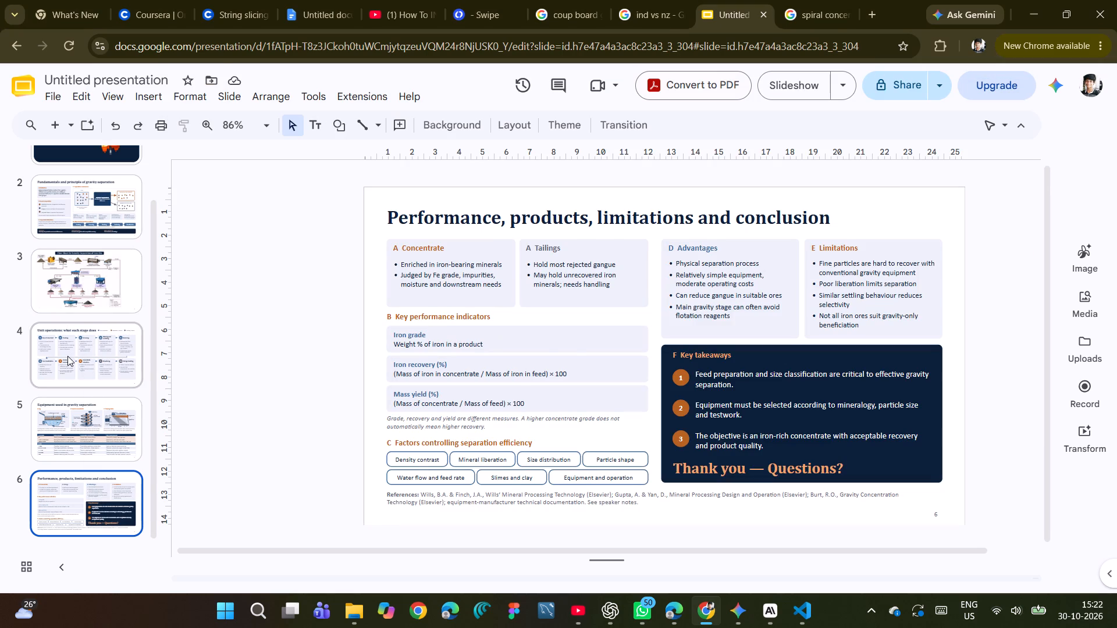
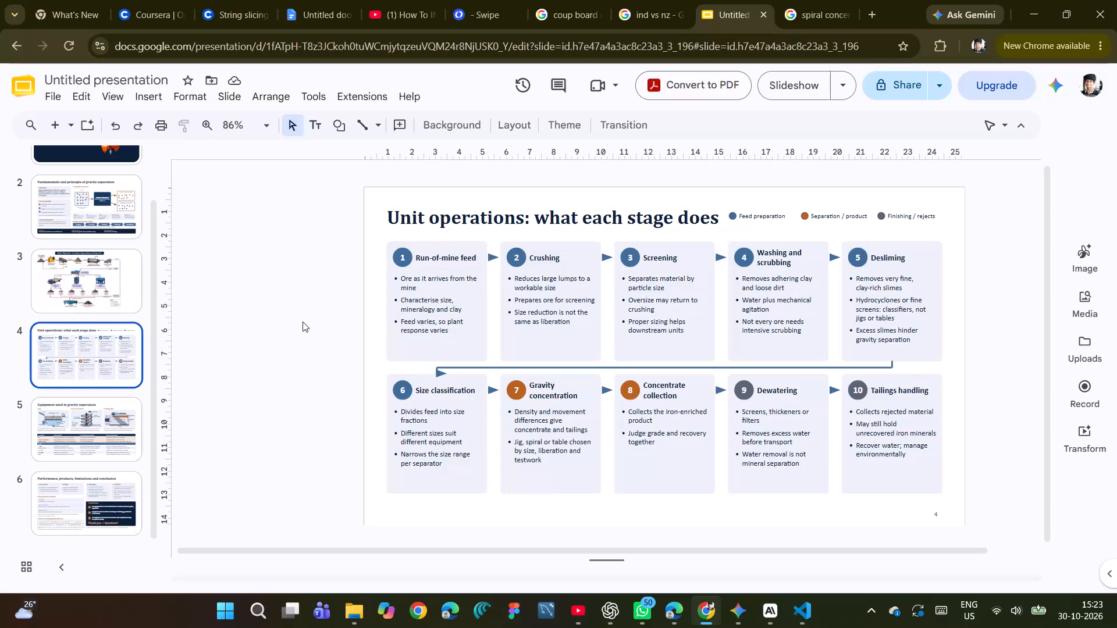
Move the flowsheet image on slide 3 down slightly so its lower edge aligns with the bottom edge of the slide.
click(94, 431)
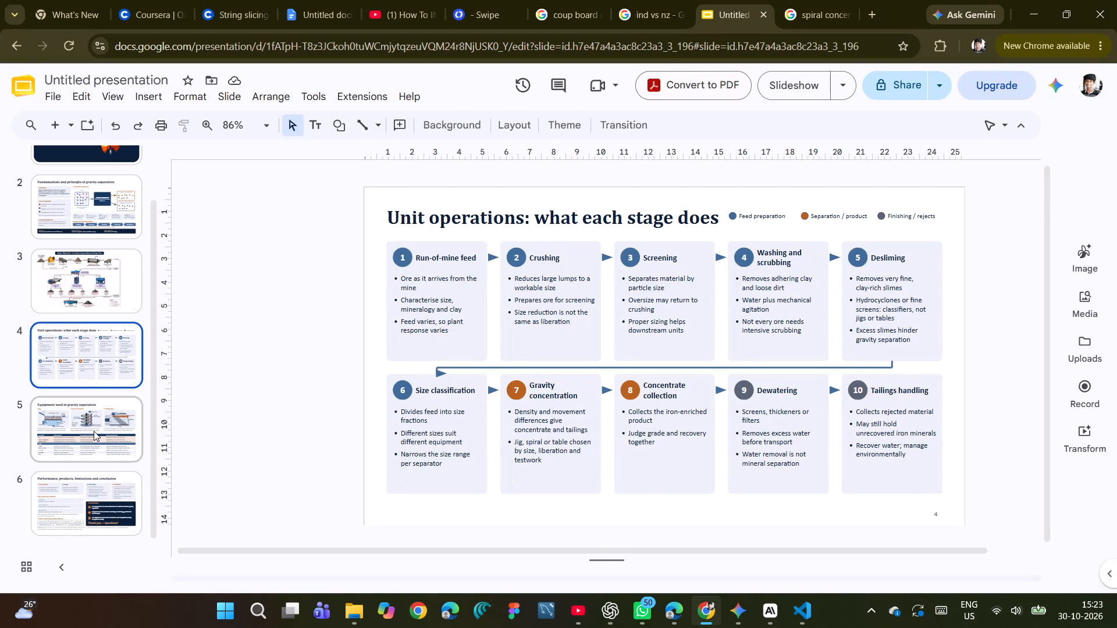
click(102, 302)
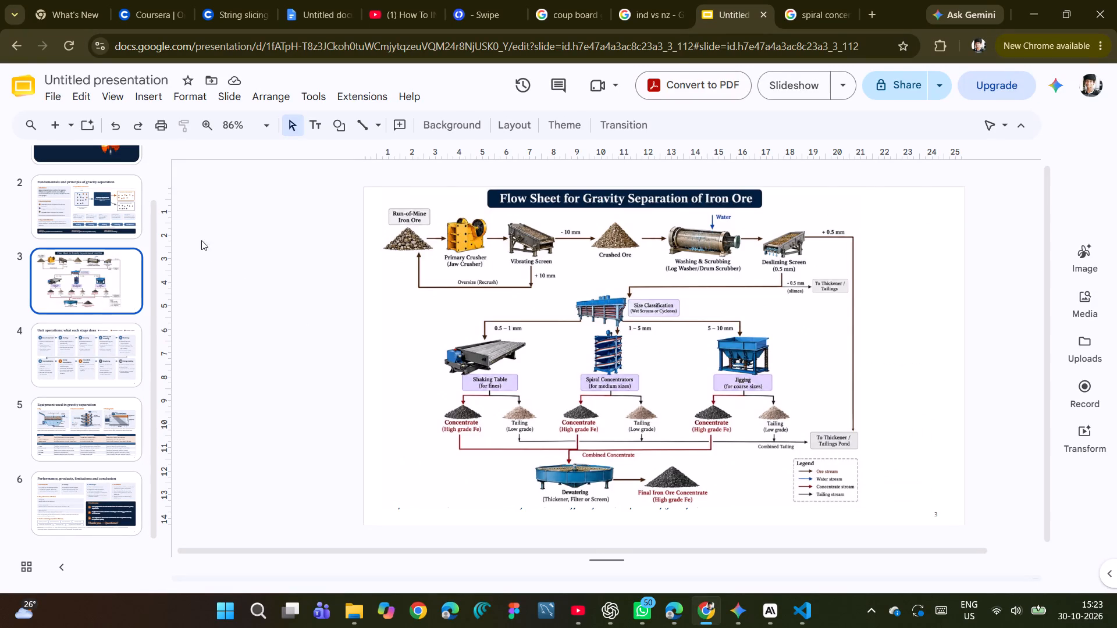
click(664, 285)
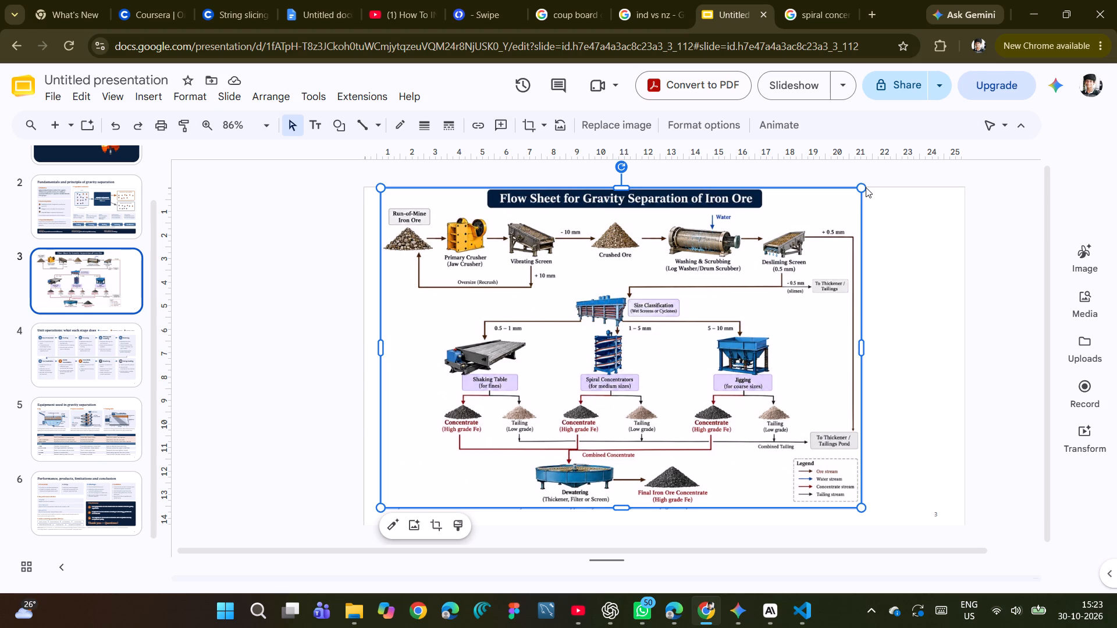
drag(745, 277, 748, 295)
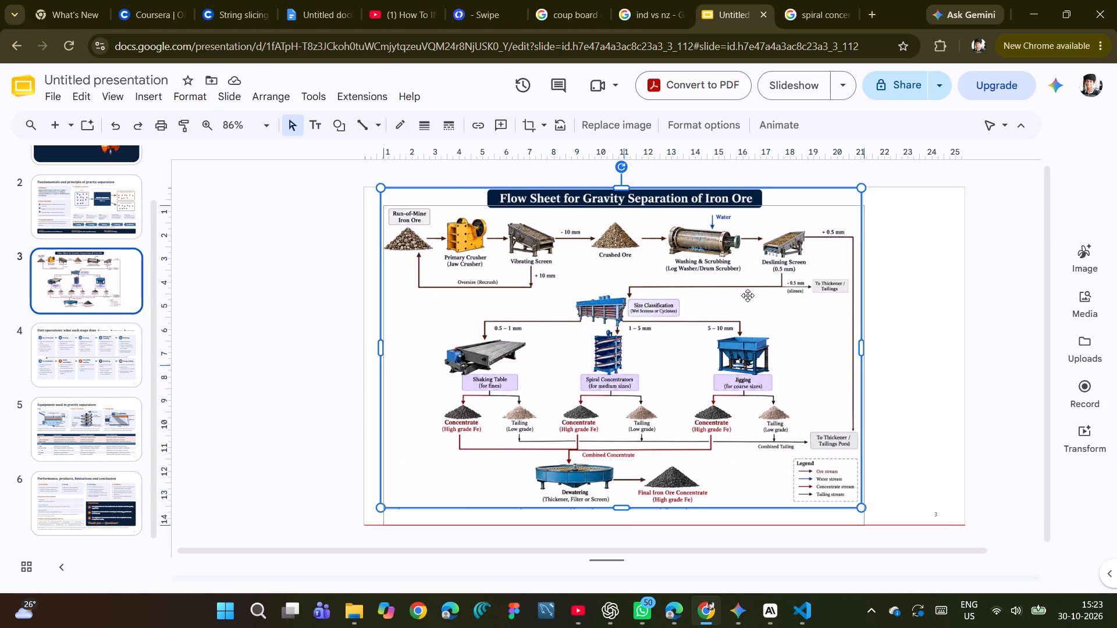
drag(748, 295, 748, 296)
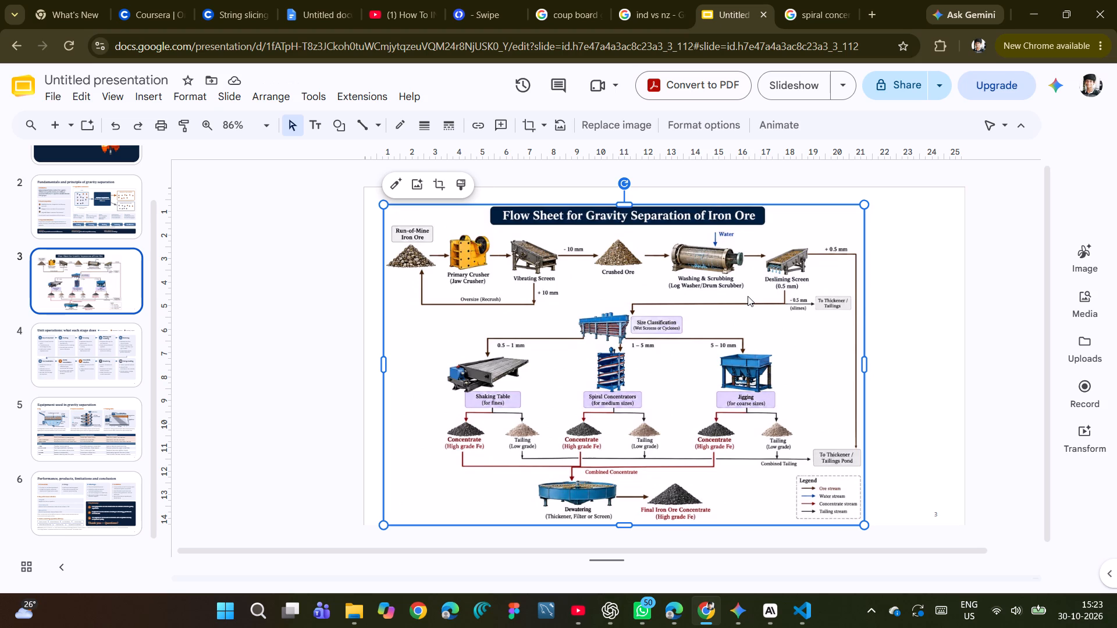
Look over the fundamentals and principle slide, and return to the flowsheet on slide 3.
click(98, 197)
scroll(98, 197, up, 3)
scroll(98, 197, down, 1)
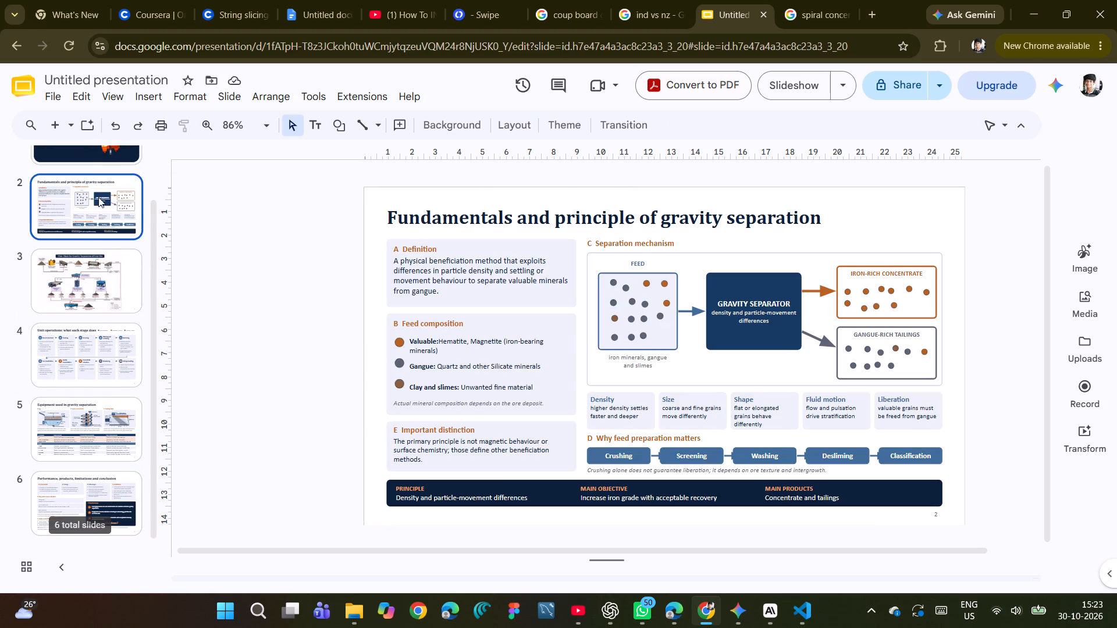
click(96, 287)
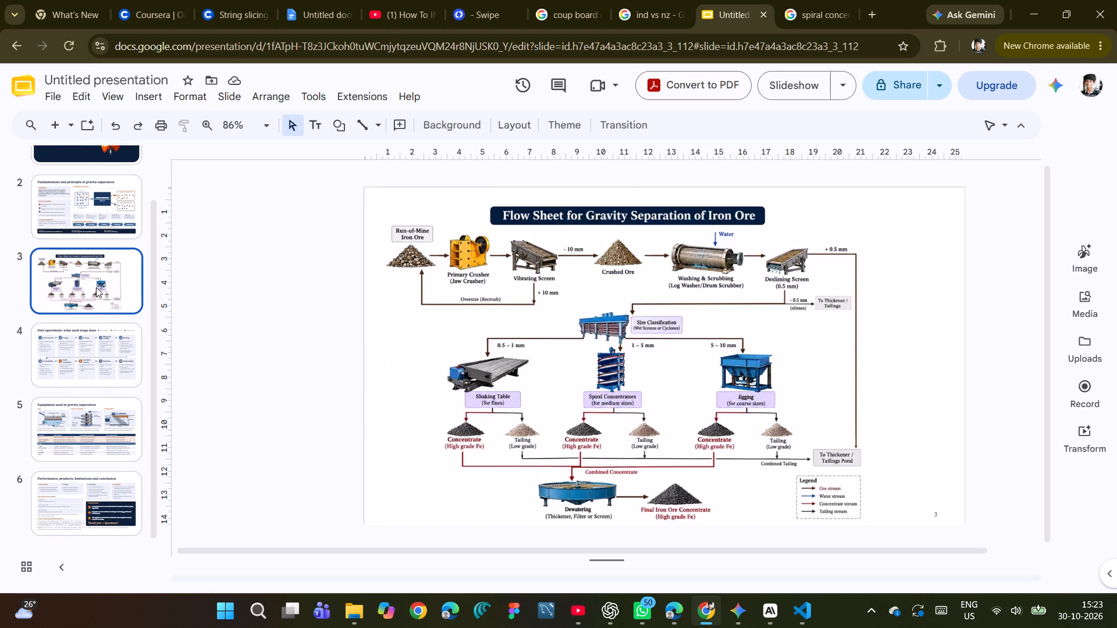
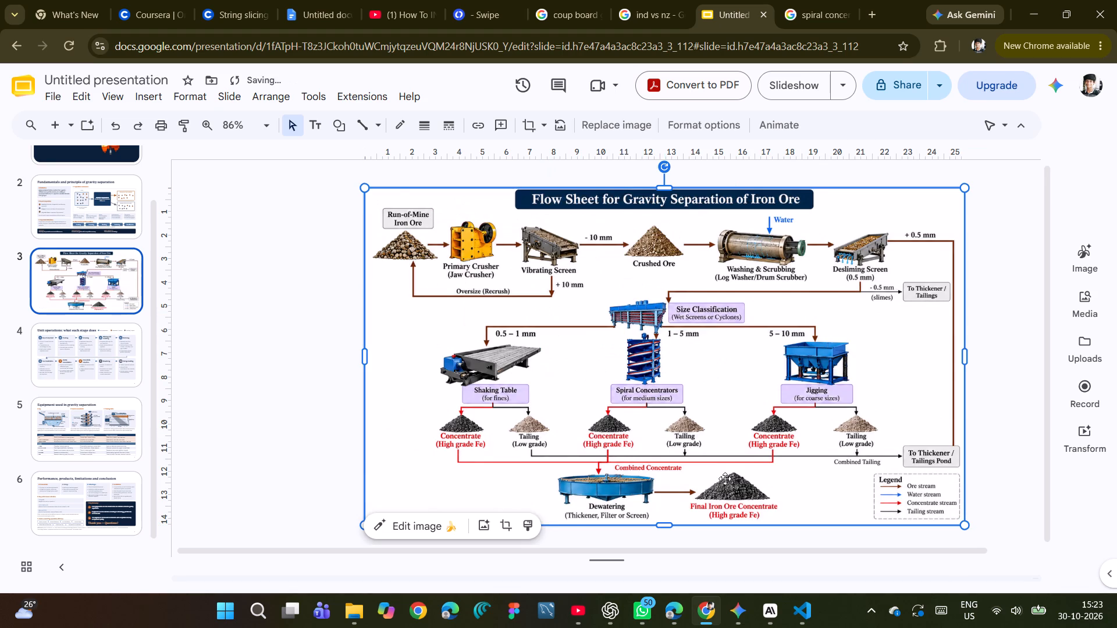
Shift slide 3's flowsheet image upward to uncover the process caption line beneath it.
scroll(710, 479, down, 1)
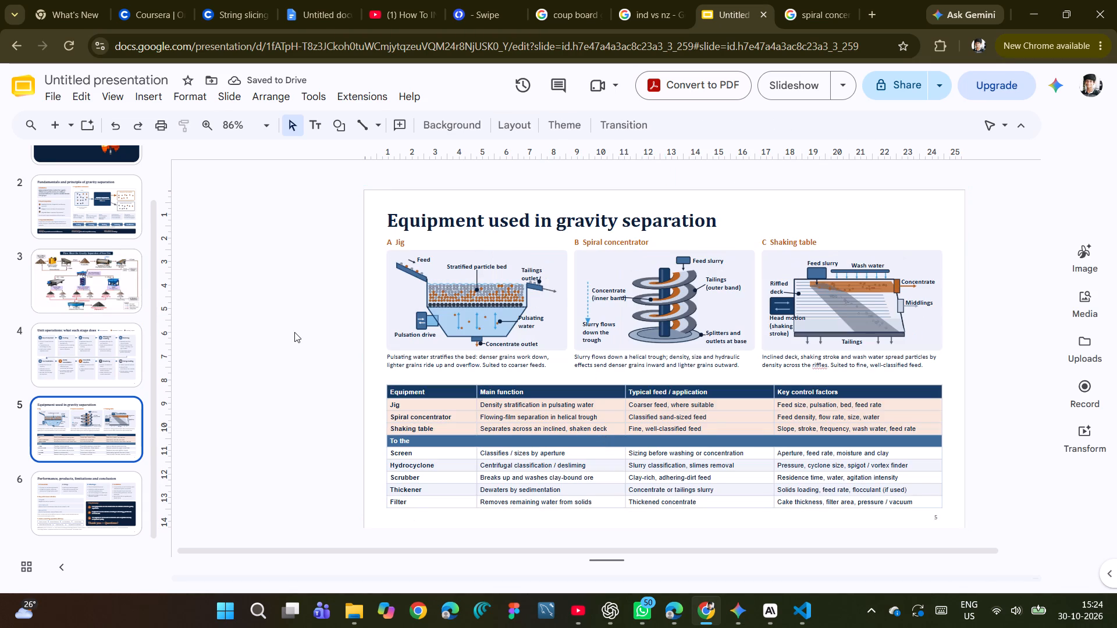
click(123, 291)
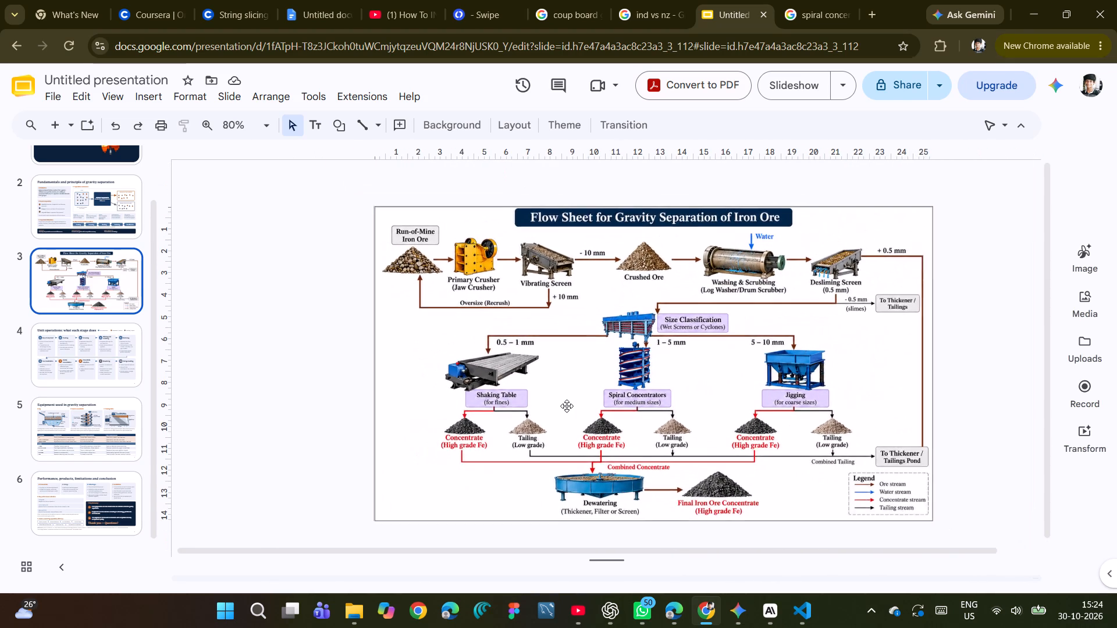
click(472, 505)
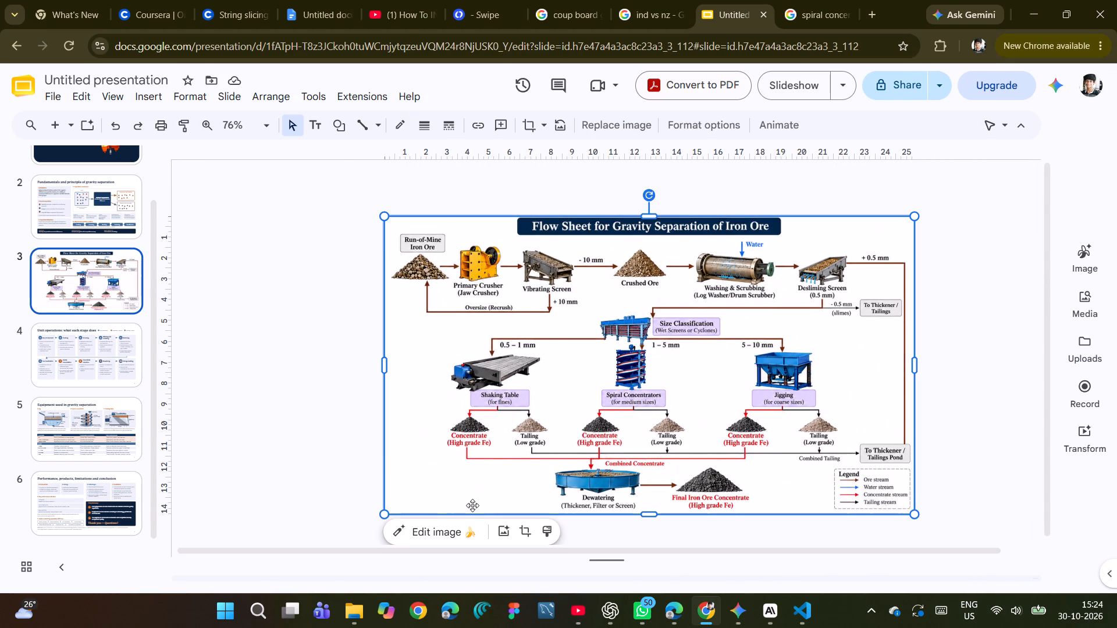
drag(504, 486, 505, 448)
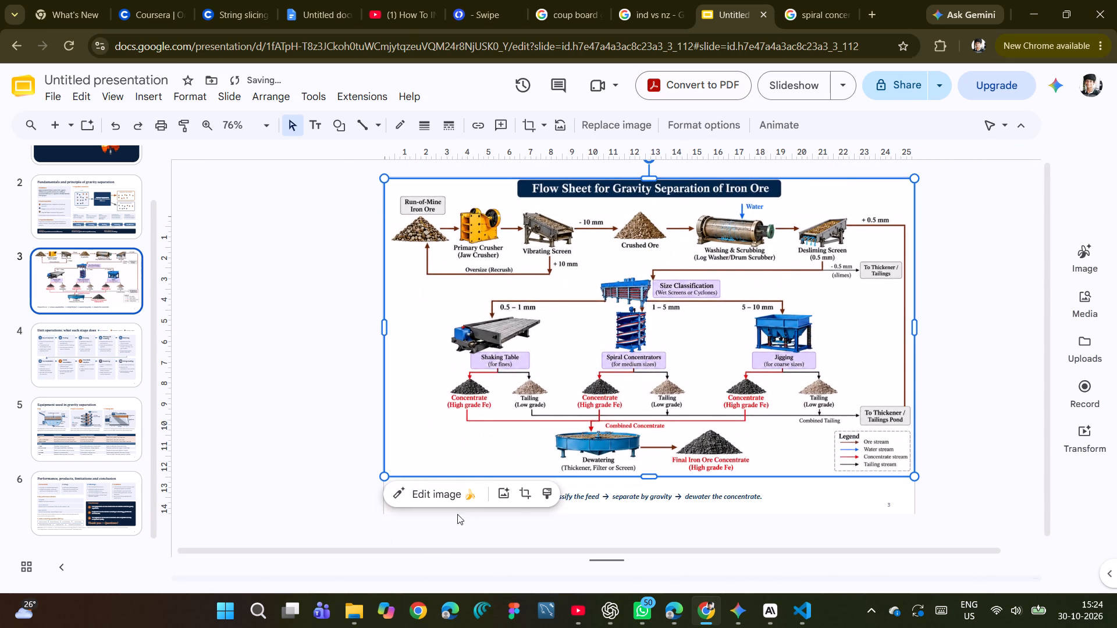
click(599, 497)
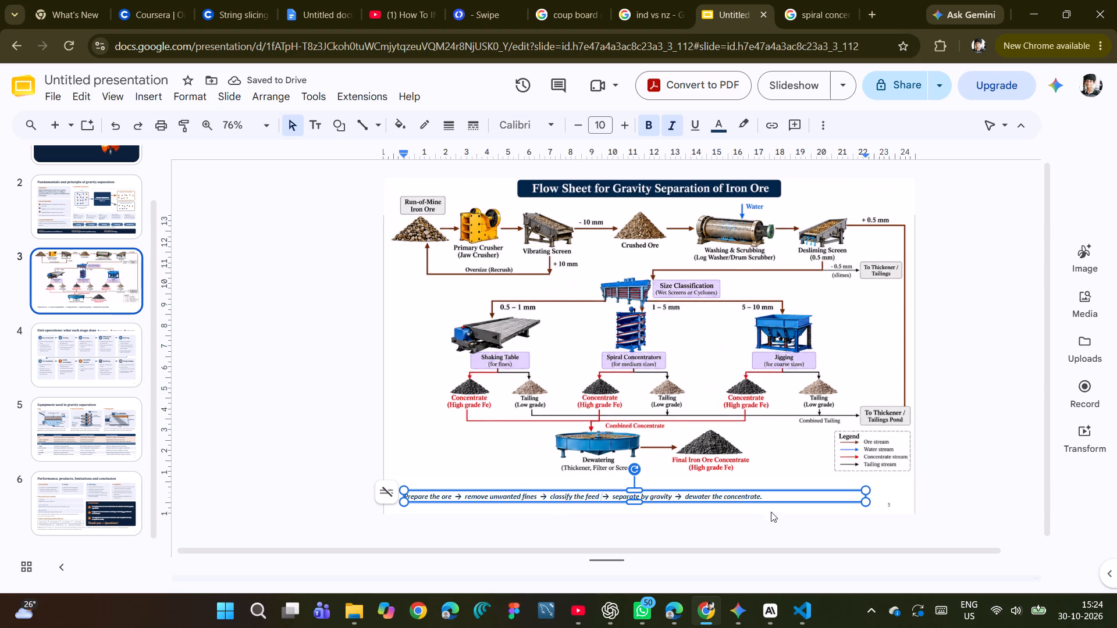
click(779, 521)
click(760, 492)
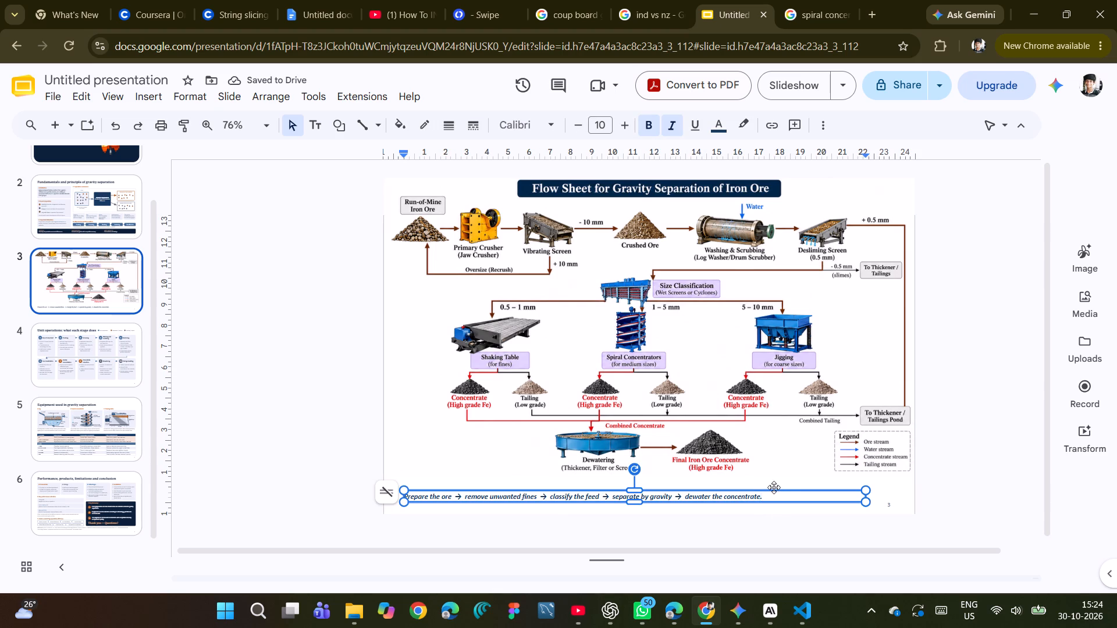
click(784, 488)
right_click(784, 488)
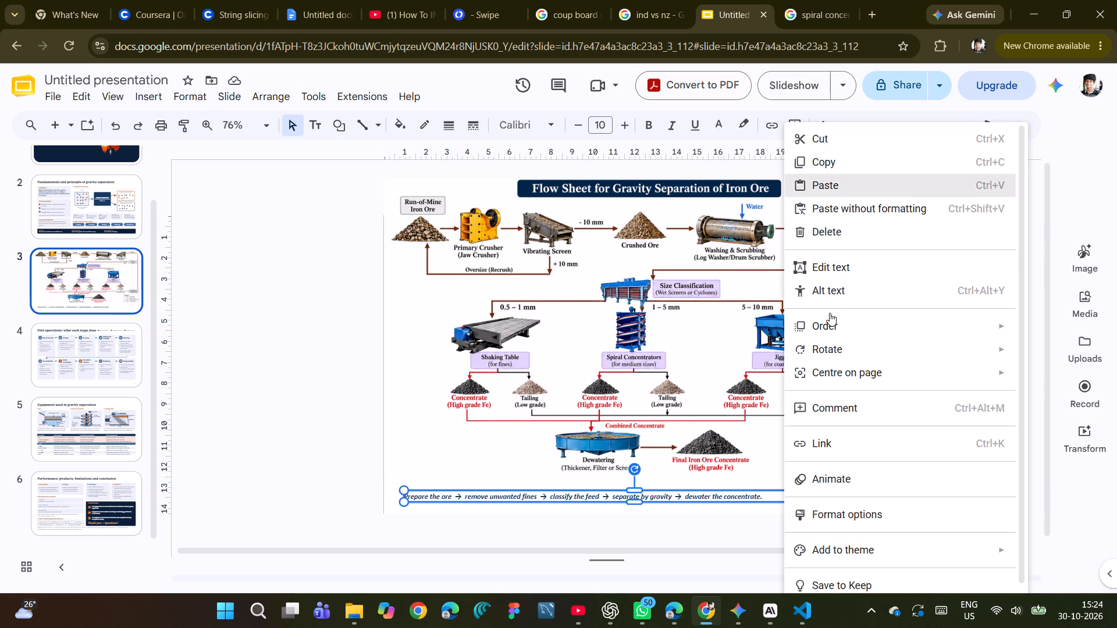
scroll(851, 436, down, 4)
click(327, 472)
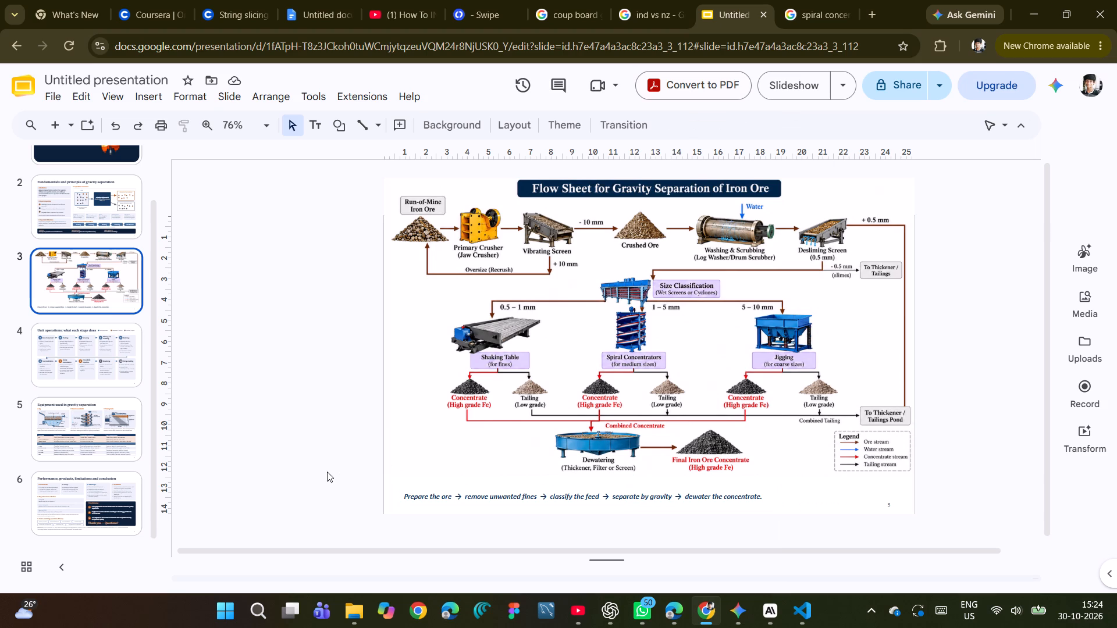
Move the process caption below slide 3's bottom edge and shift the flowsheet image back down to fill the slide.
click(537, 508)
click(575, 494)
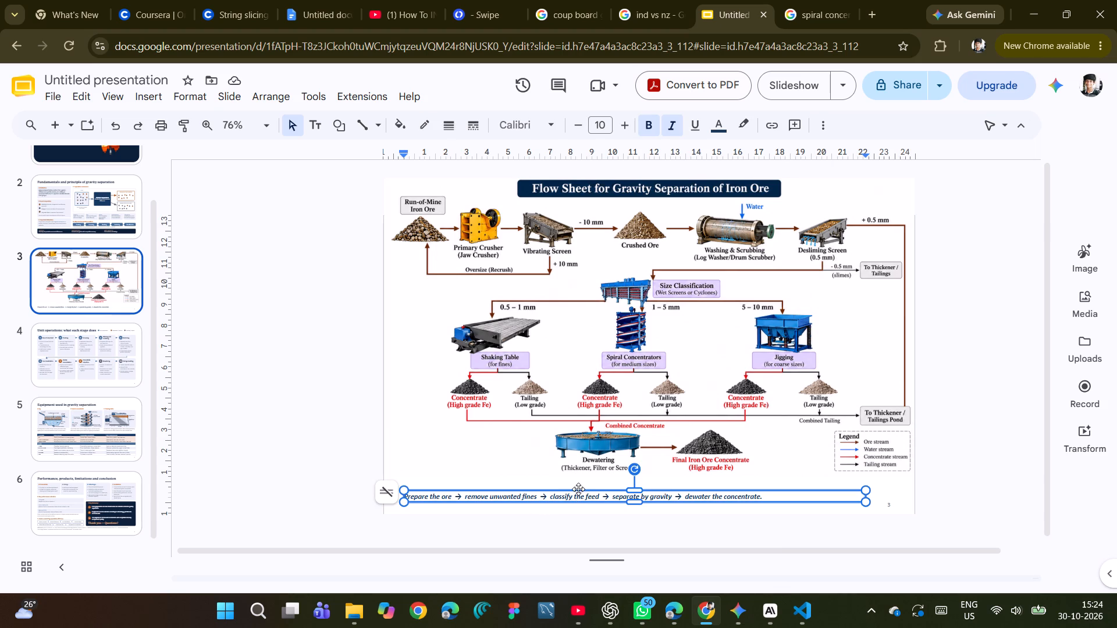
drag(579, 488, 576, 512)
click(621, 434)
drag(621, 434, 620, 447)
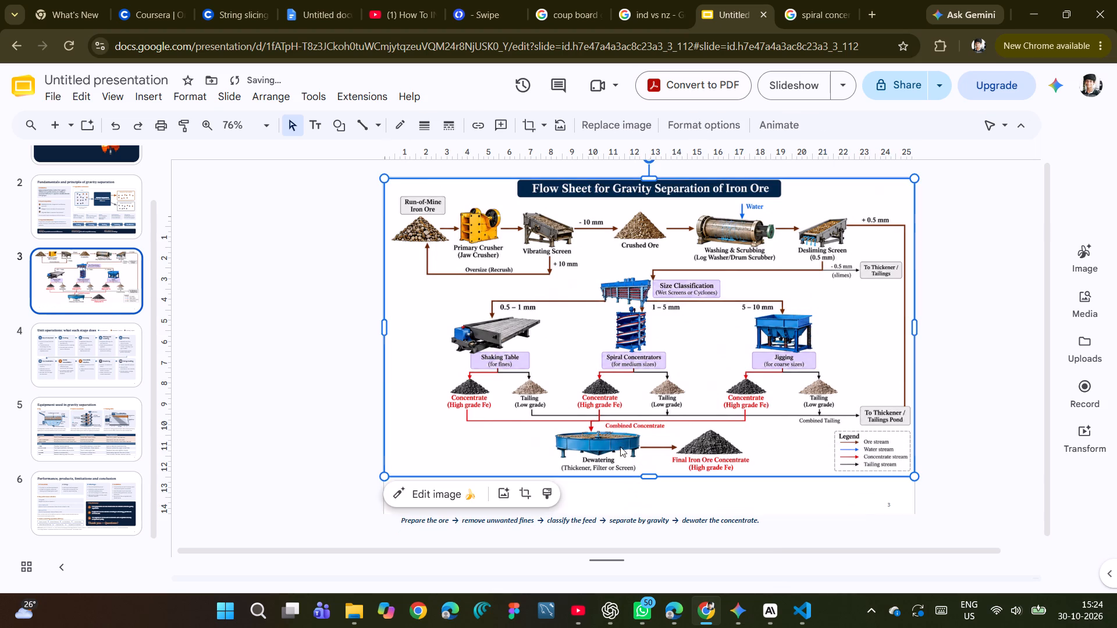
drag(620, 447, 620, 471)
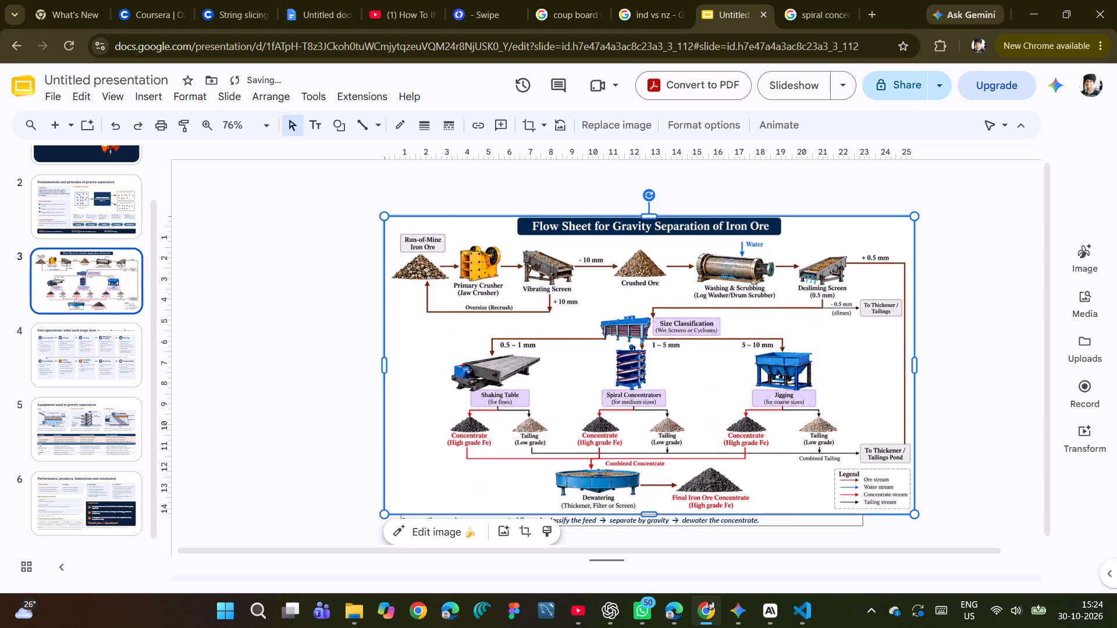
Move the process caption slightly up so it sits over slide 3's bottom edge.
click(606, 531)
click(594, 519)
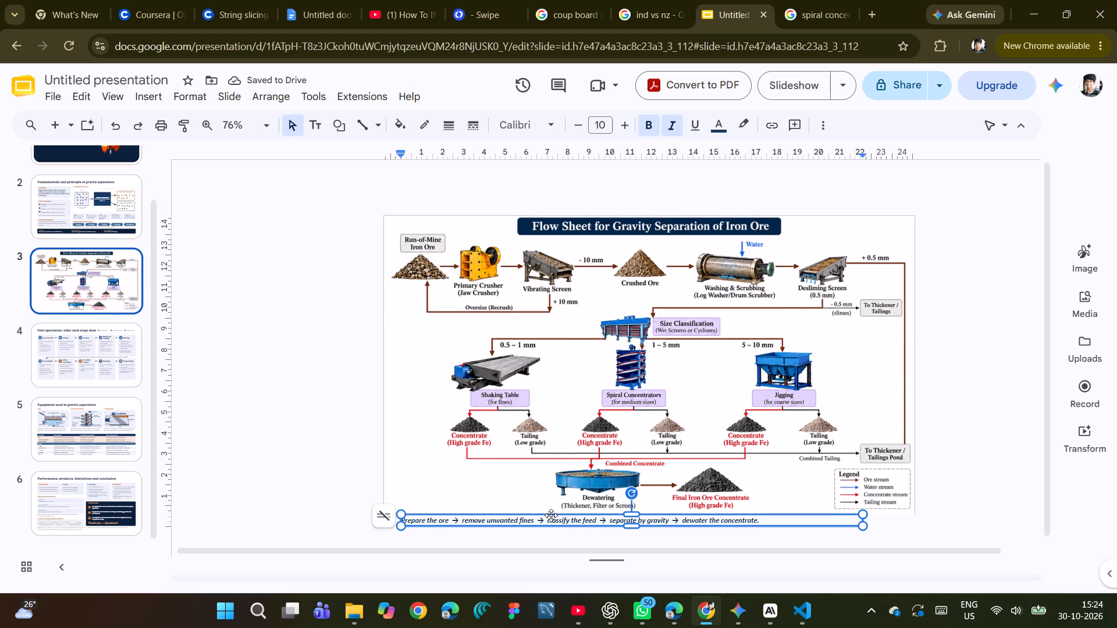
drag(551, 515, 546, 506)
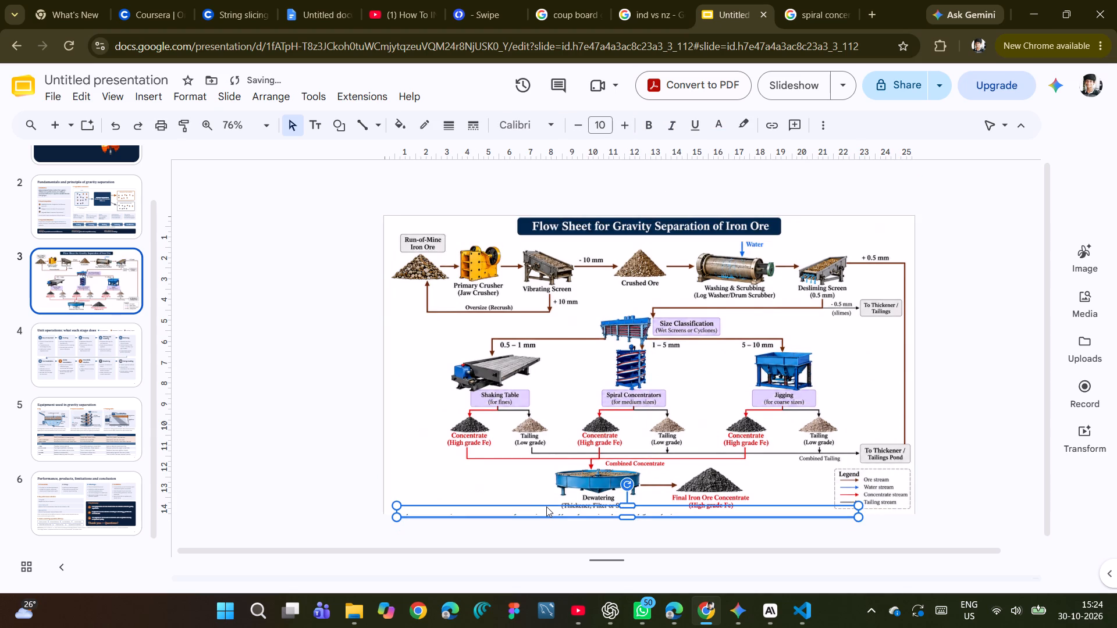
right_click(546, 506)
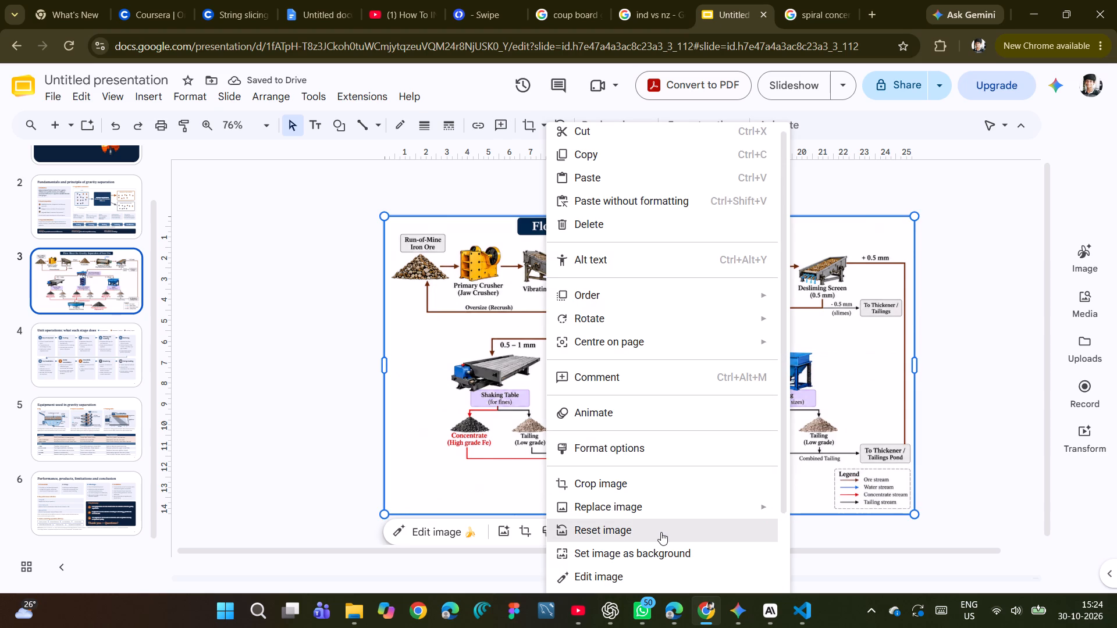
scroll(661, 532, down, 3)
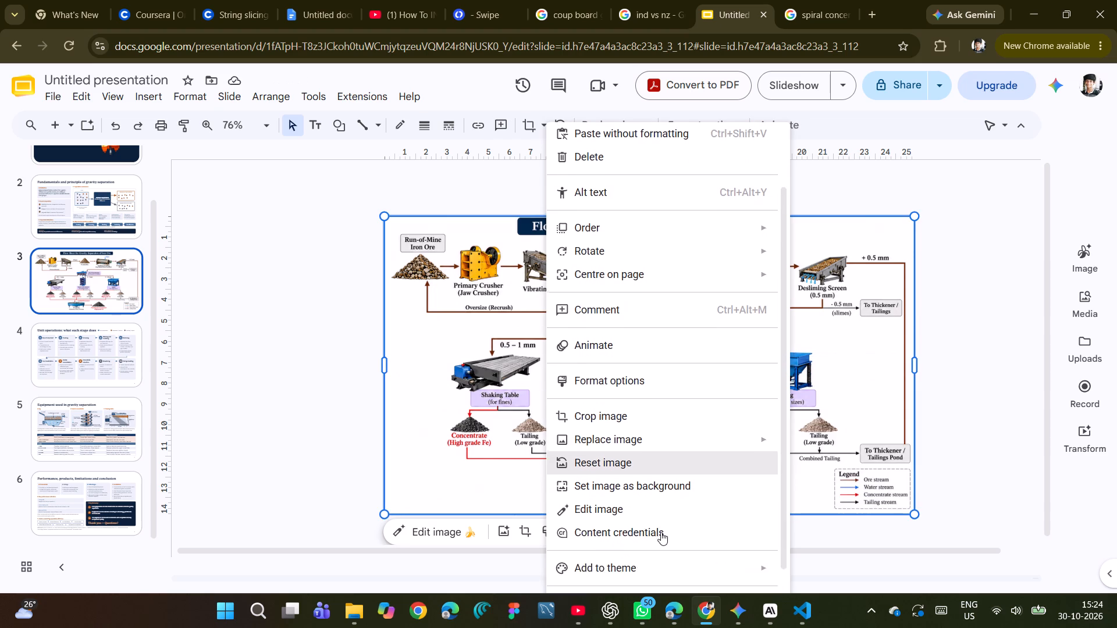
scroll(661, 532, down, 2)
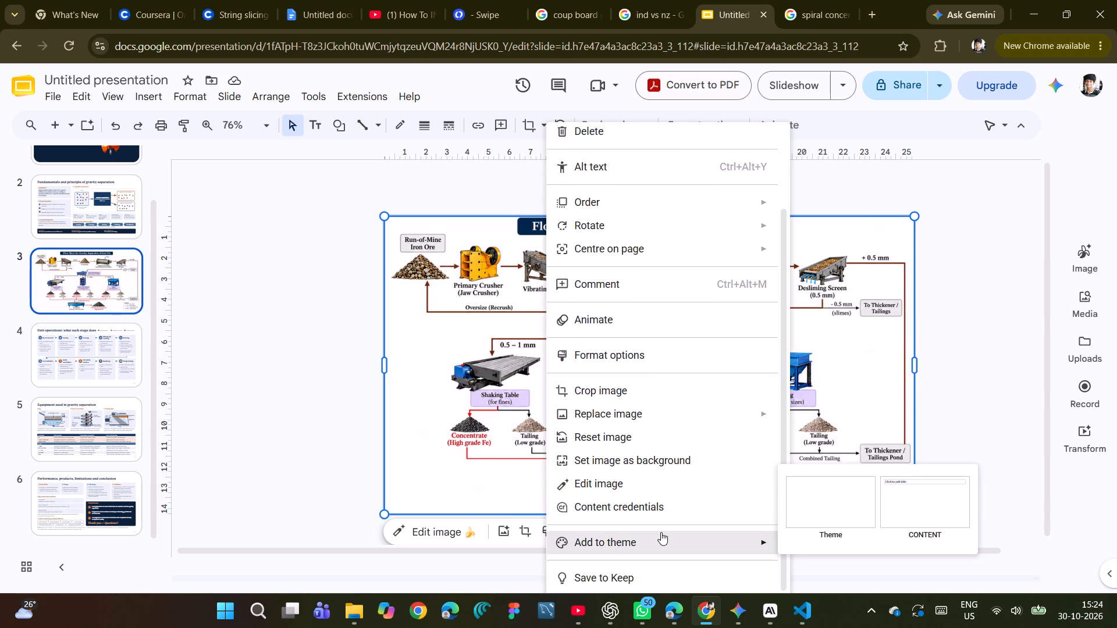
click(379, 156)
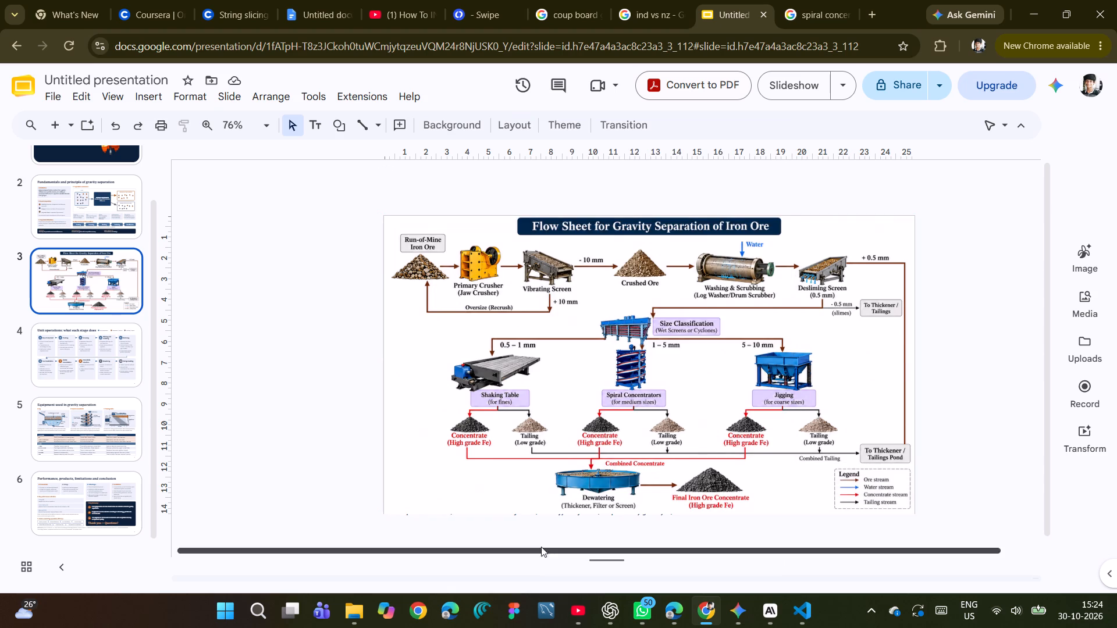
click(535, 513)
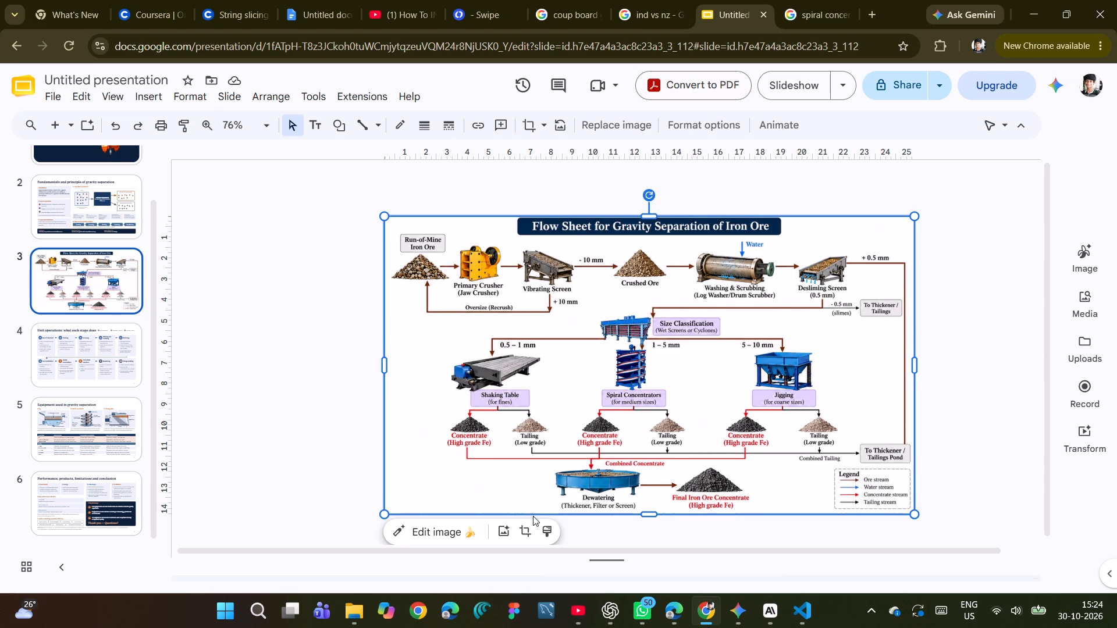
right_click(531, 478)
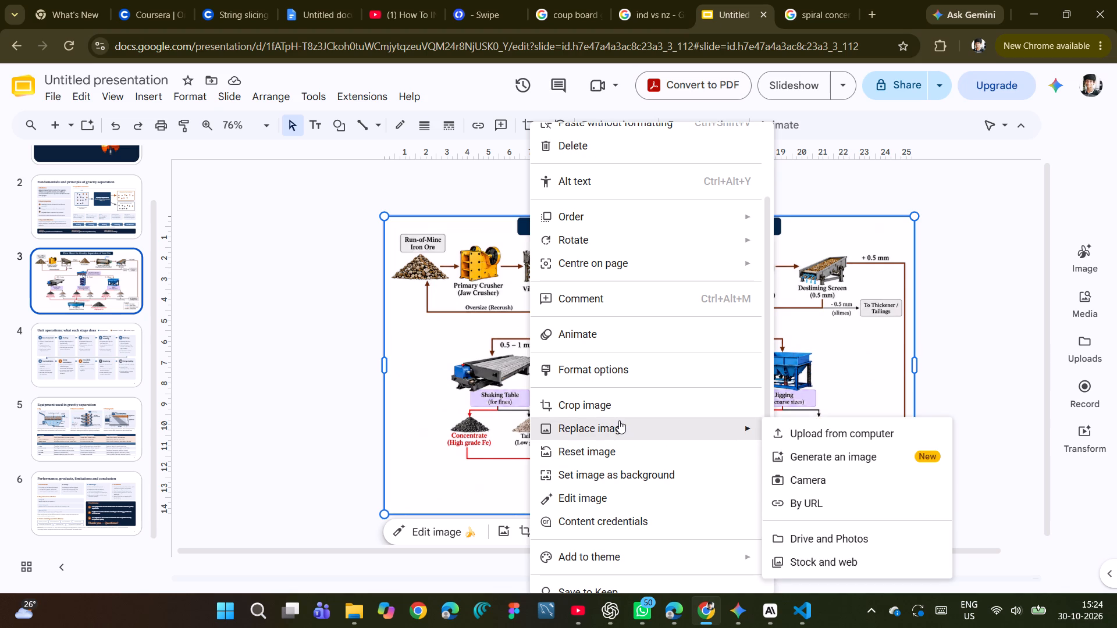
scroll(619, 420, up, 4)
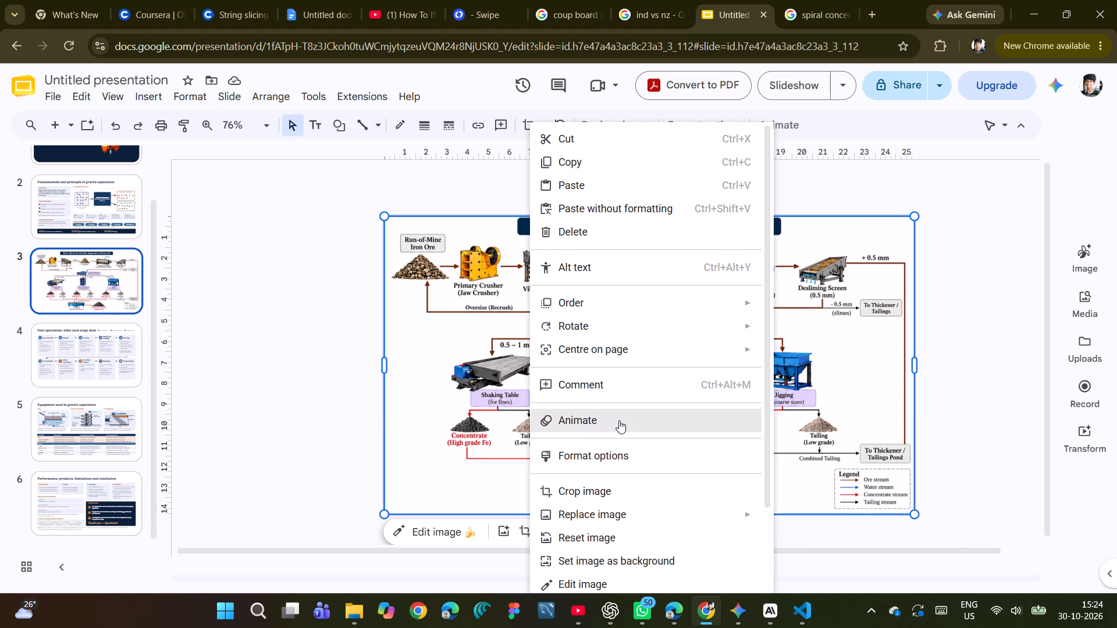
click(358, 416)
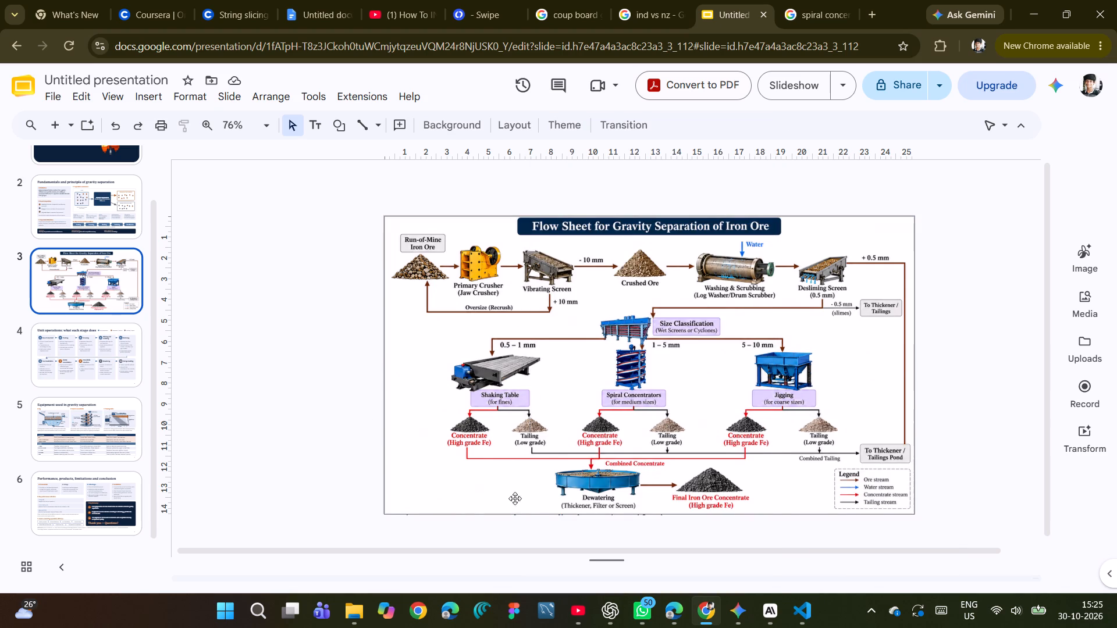
Shift the flowsheet image up to uncover the process caption and delete the caption's text box from slide 3.
click(545, 475)
drag(545, 475, 545, 452)
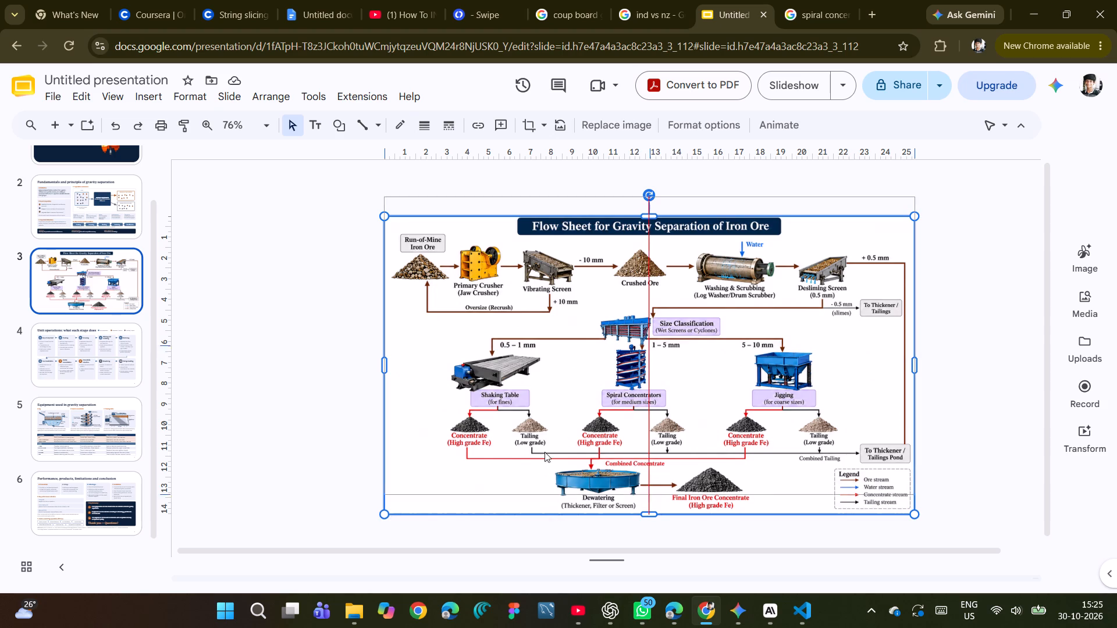
drag(545, 452, 545, 445)
click(624, 515)
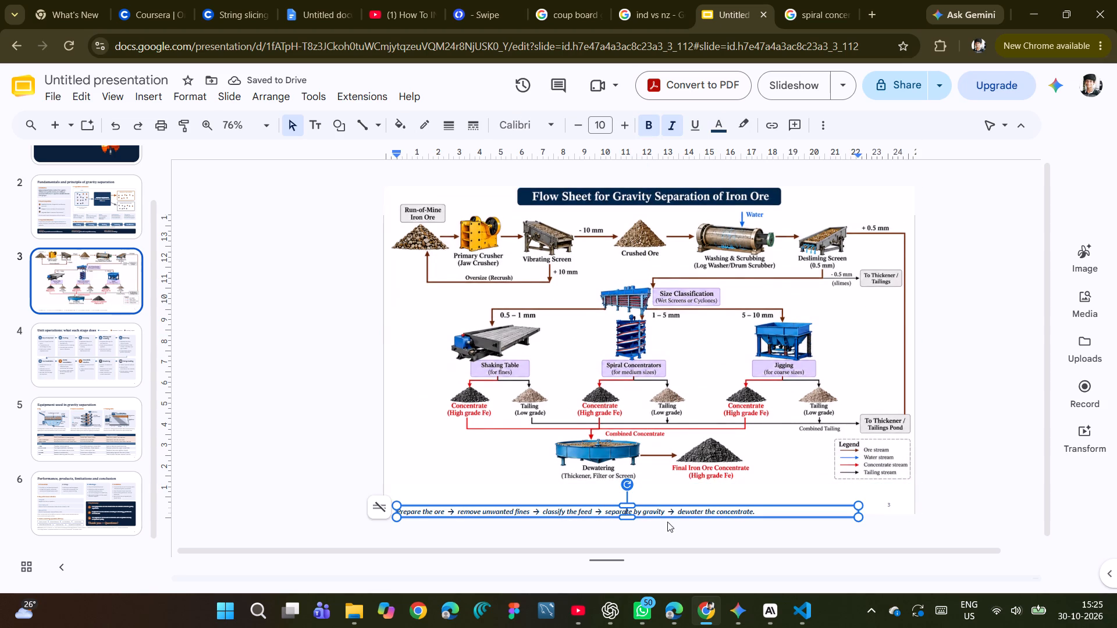
key(BackSpace)
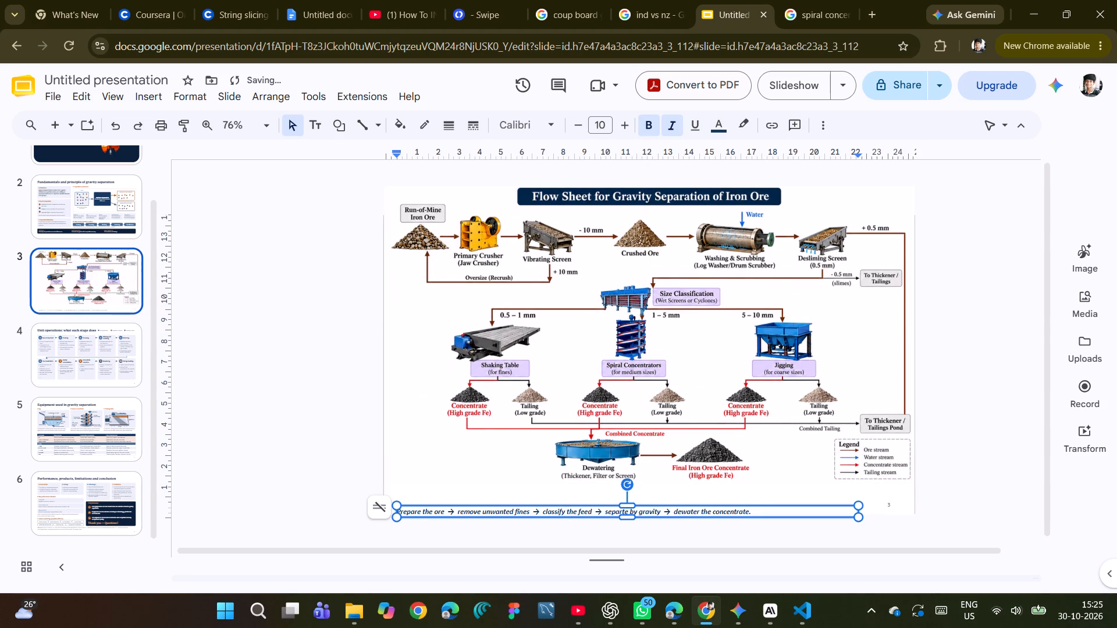
key(ctrl+a)
key(ctrl+BackSpace)
key(ctrl+a)
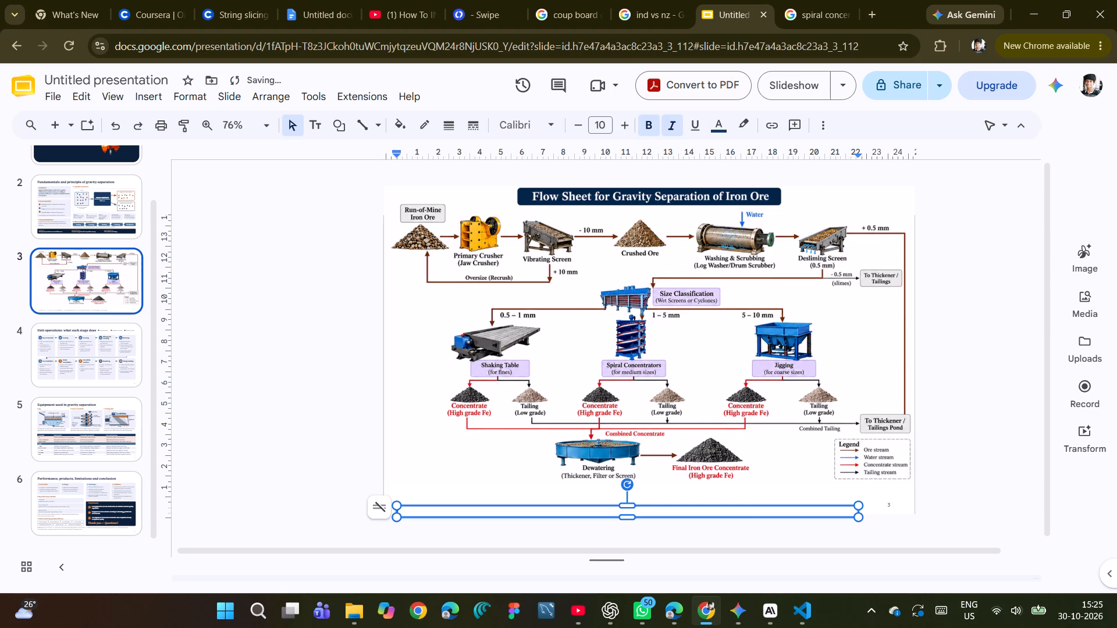
key(BackSpace)
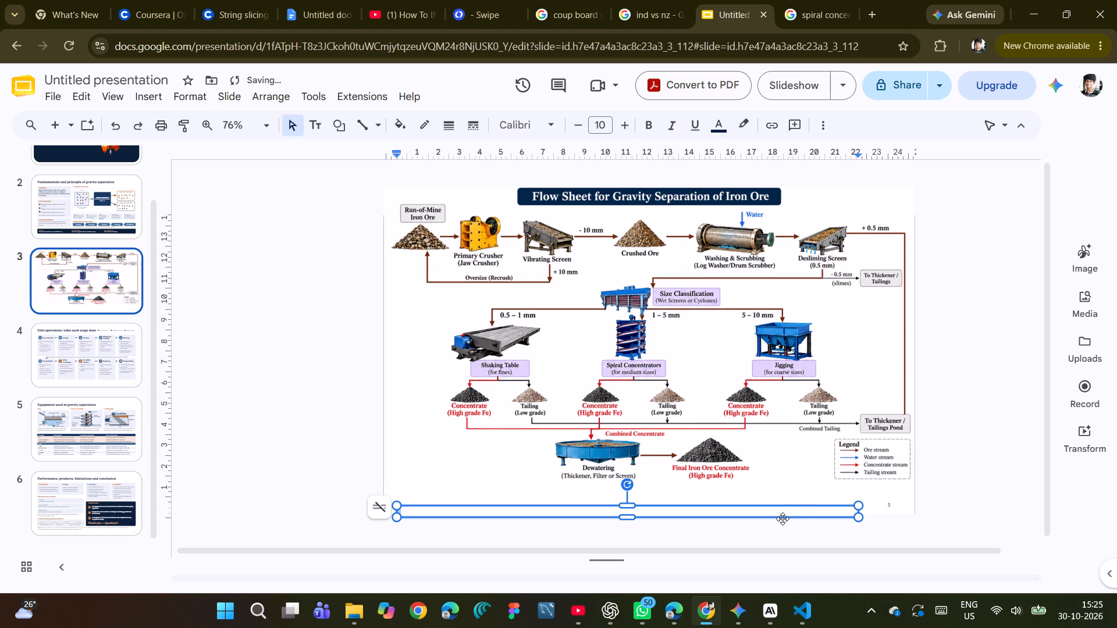
click(782, 516)
key(BackSpace)
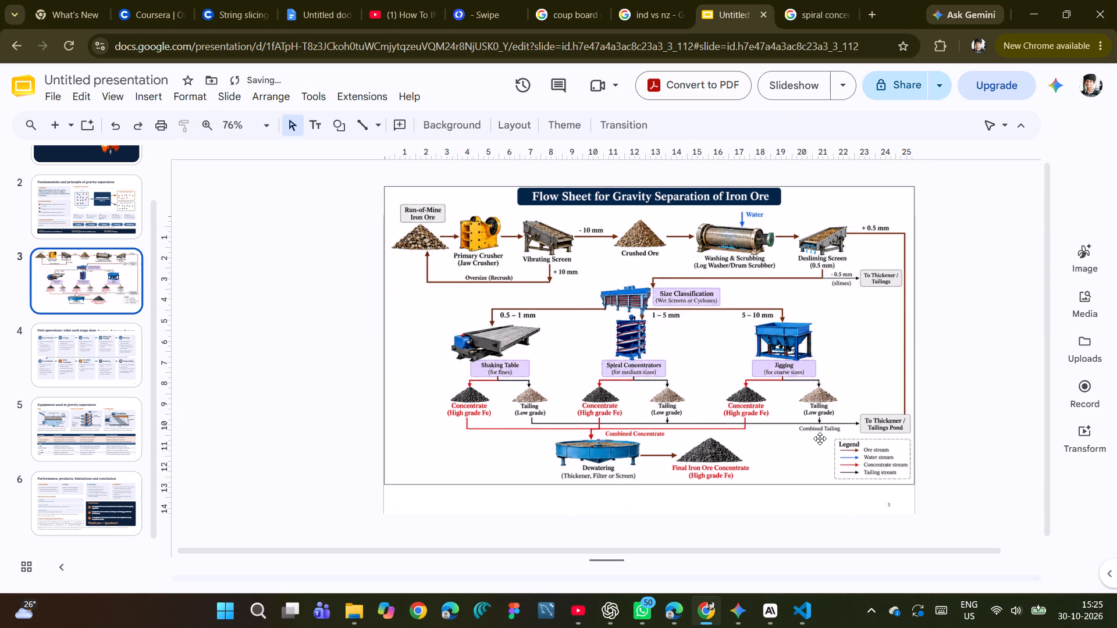
Resize slide 3's flowsheet image, stretching its width and height to match the slide's edges and cover the whole slide.
click(820, 438)
click(820, 438)
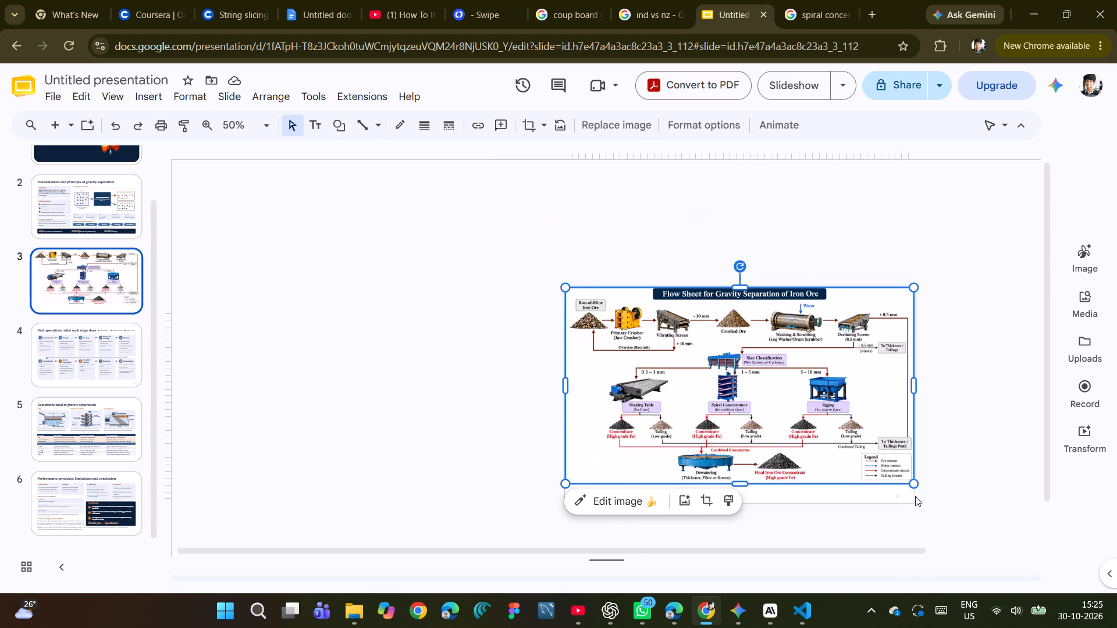
drag(913, 483, 901, 505)
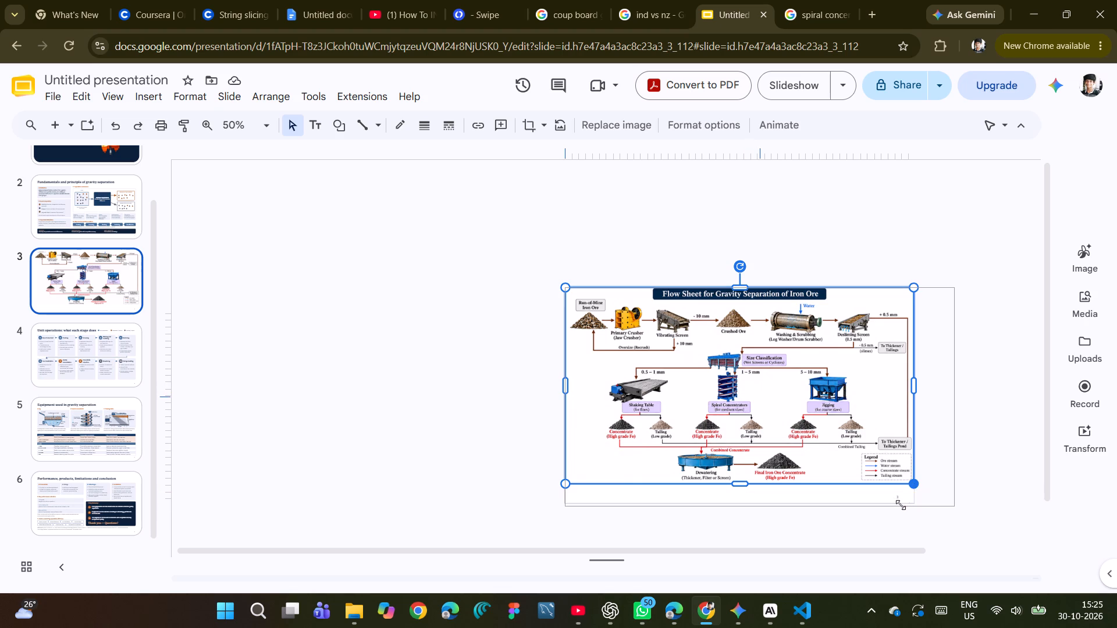
drag(901, 505, 858, 492)
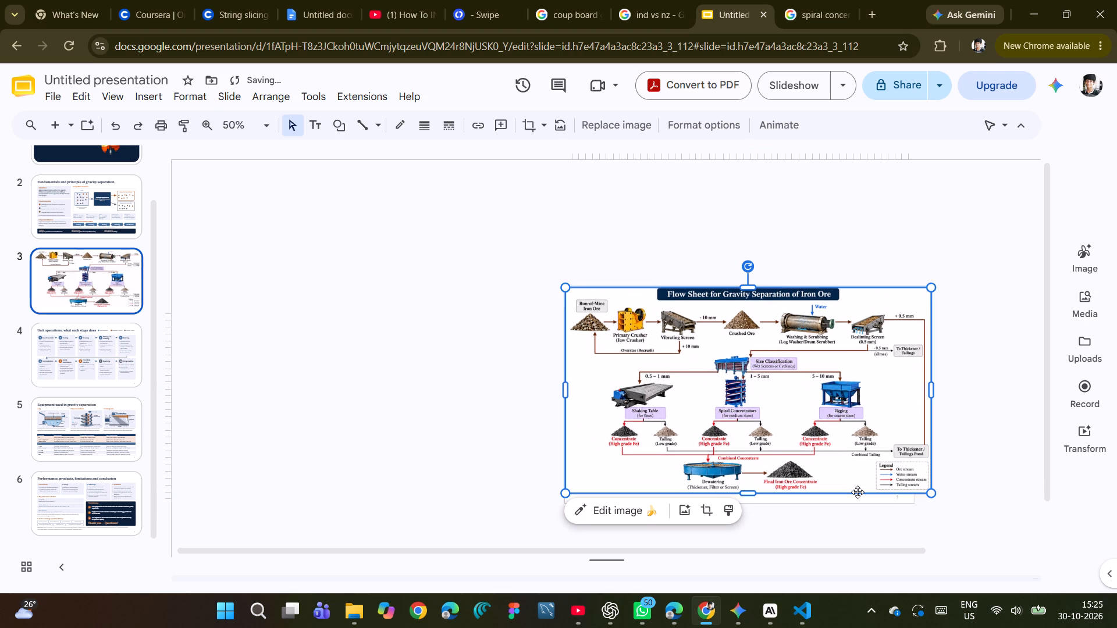
scroll(858, 492, left, 2)
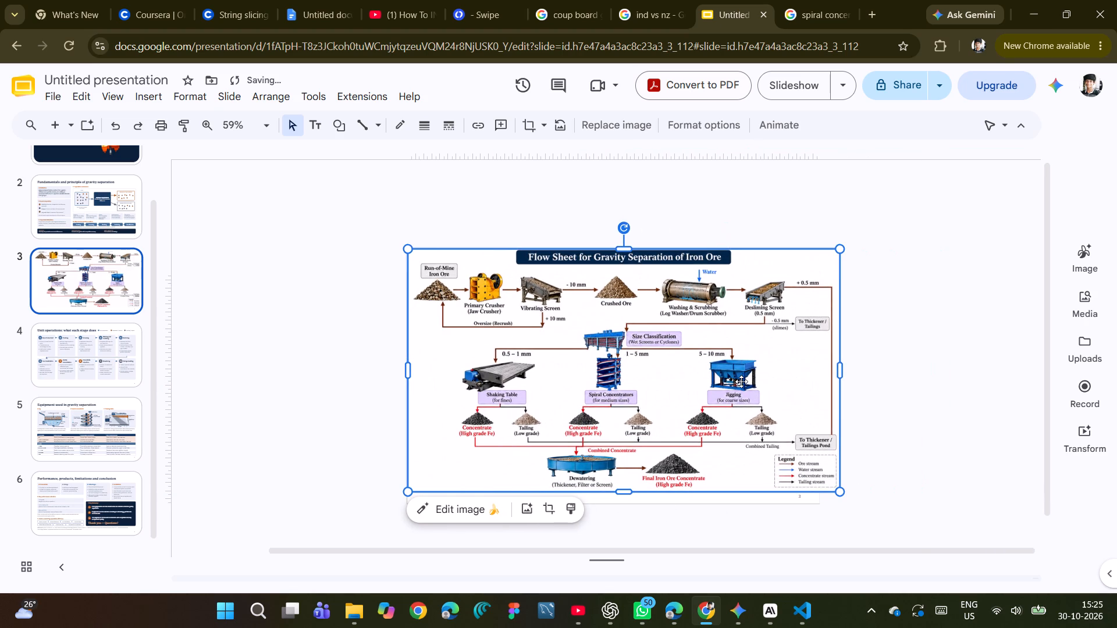
click(740, 381)
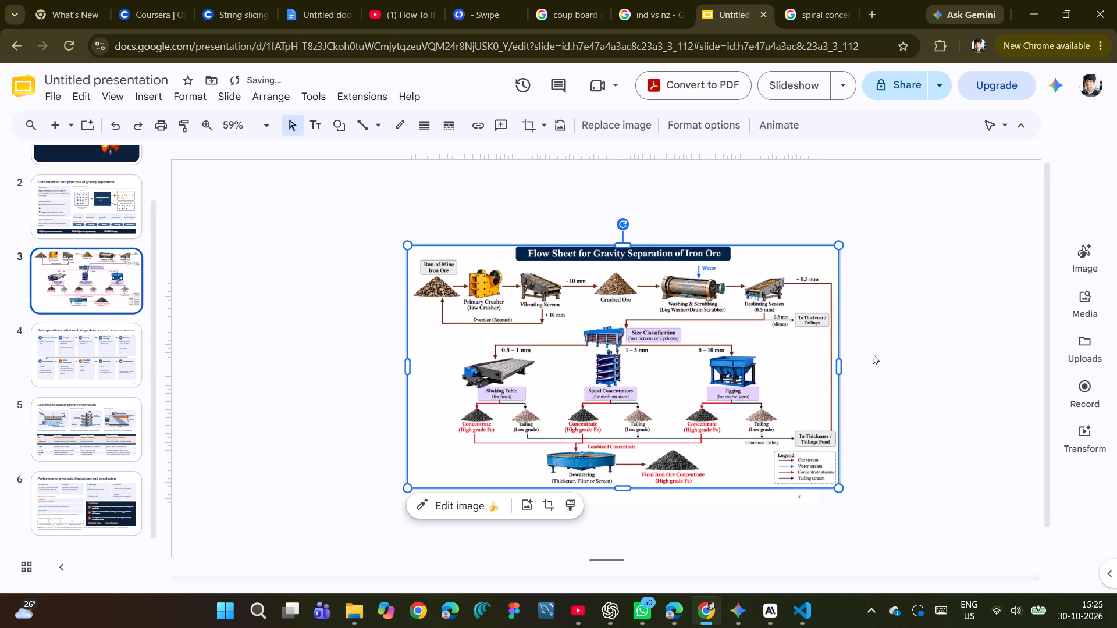
drag(838, 365, 818, 369)
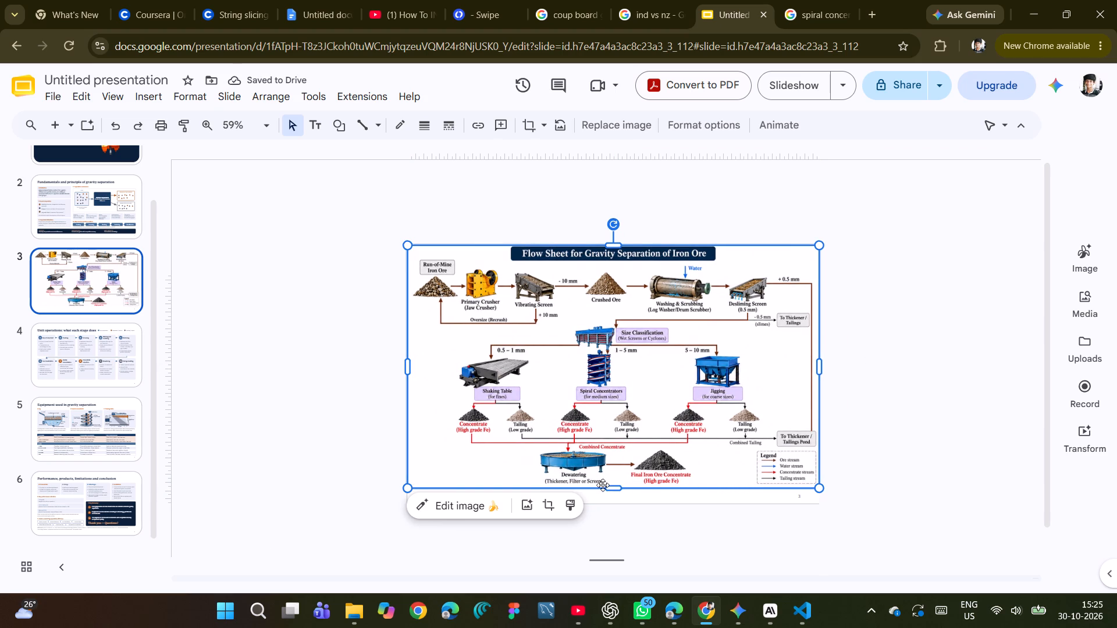
drag(615, 490, 618, 499)
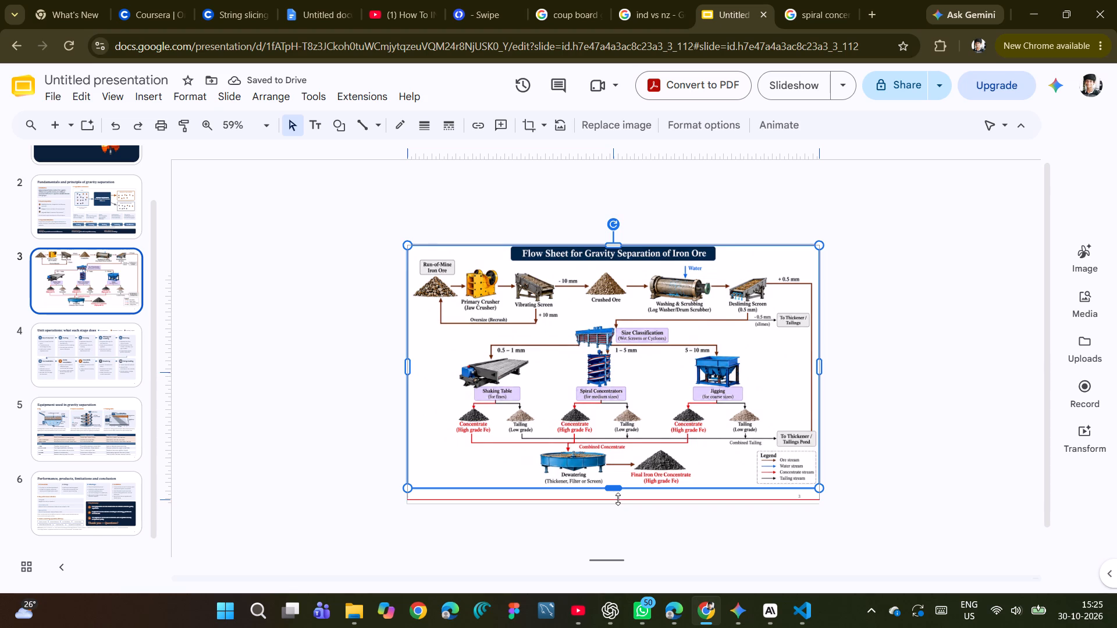
drag(618, 499, 618, 504)
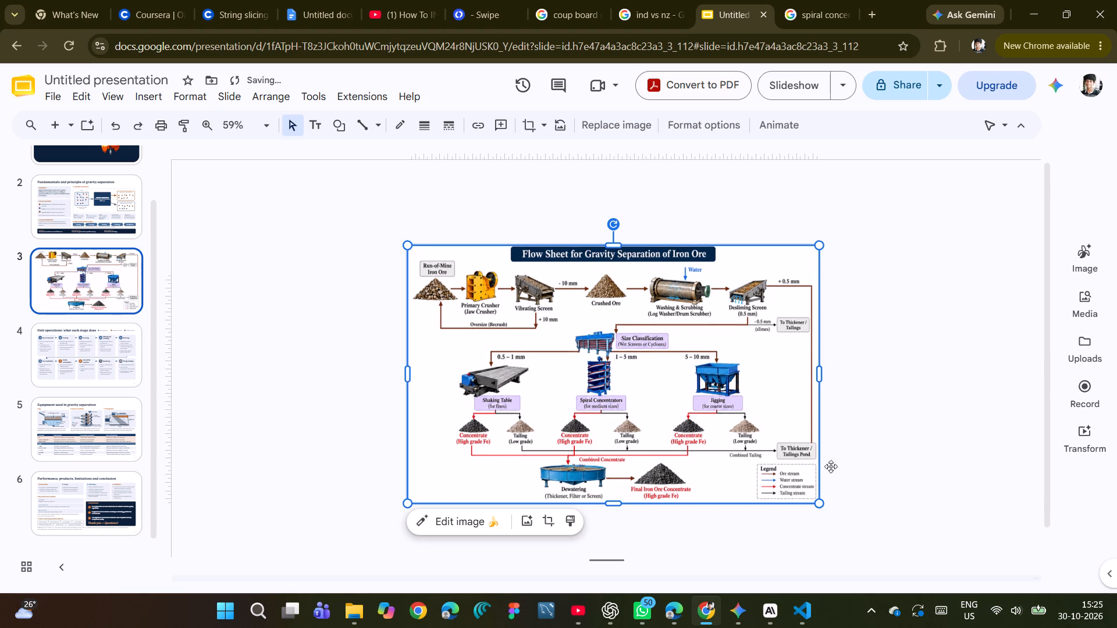
click(912, 480)
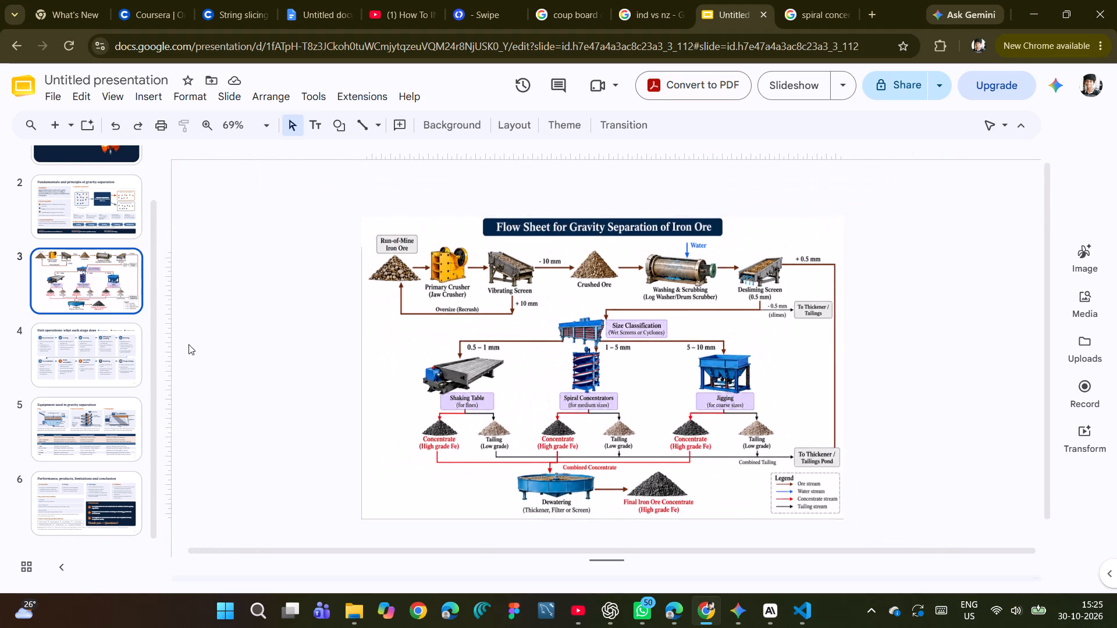
Look through the unit operations, equipment, and performance and conclusion slides to check their content and layout.
click(73, 346)
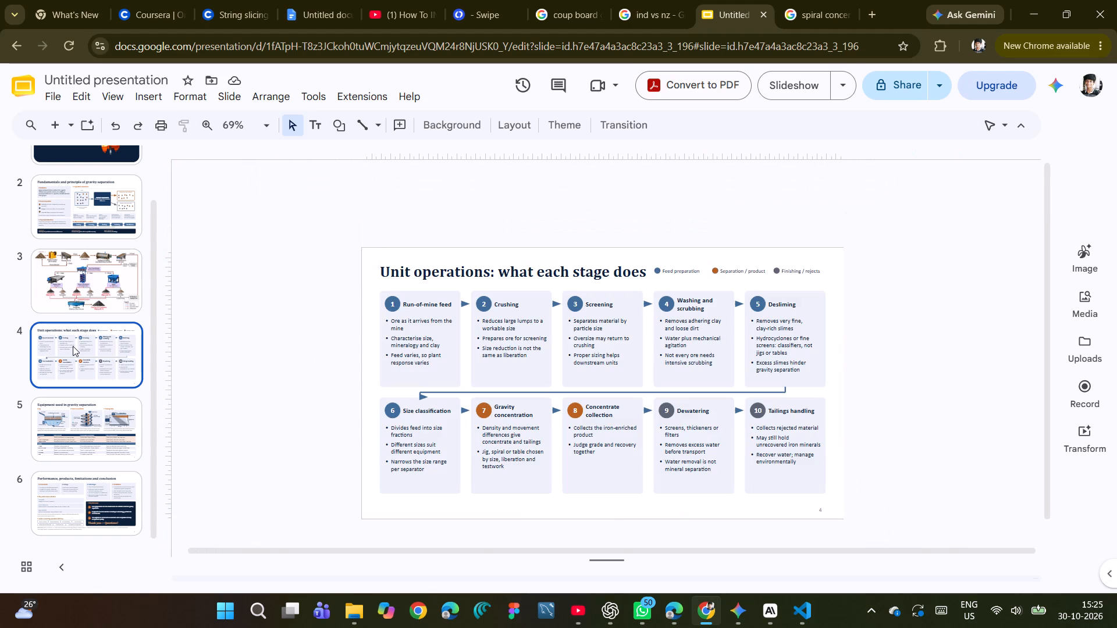
click(68, 418)
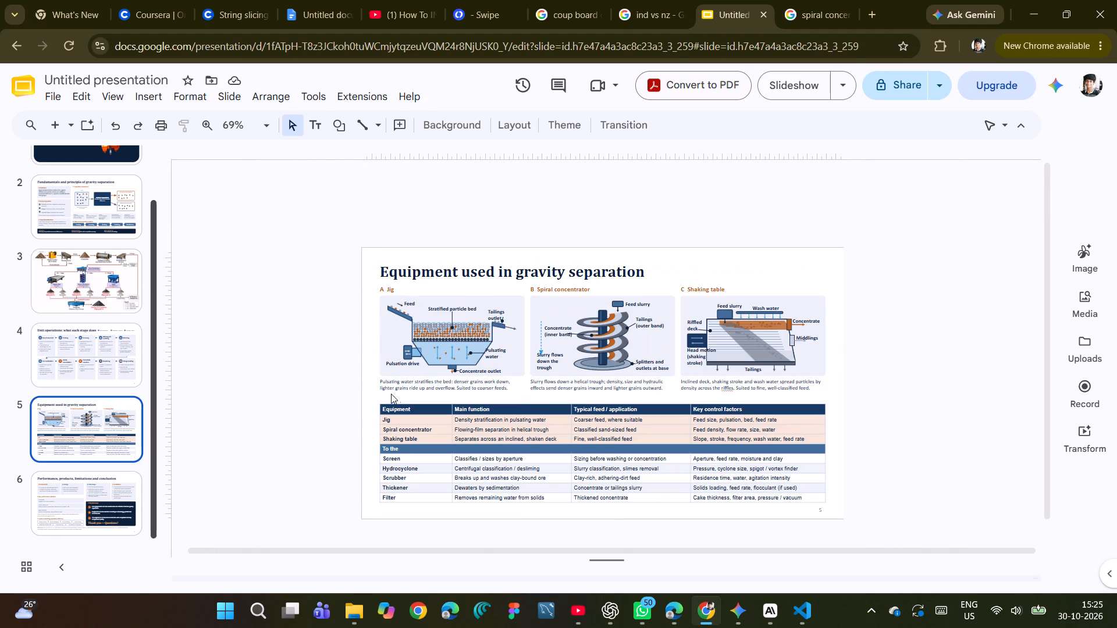
scroll(394, 398, down, 1)
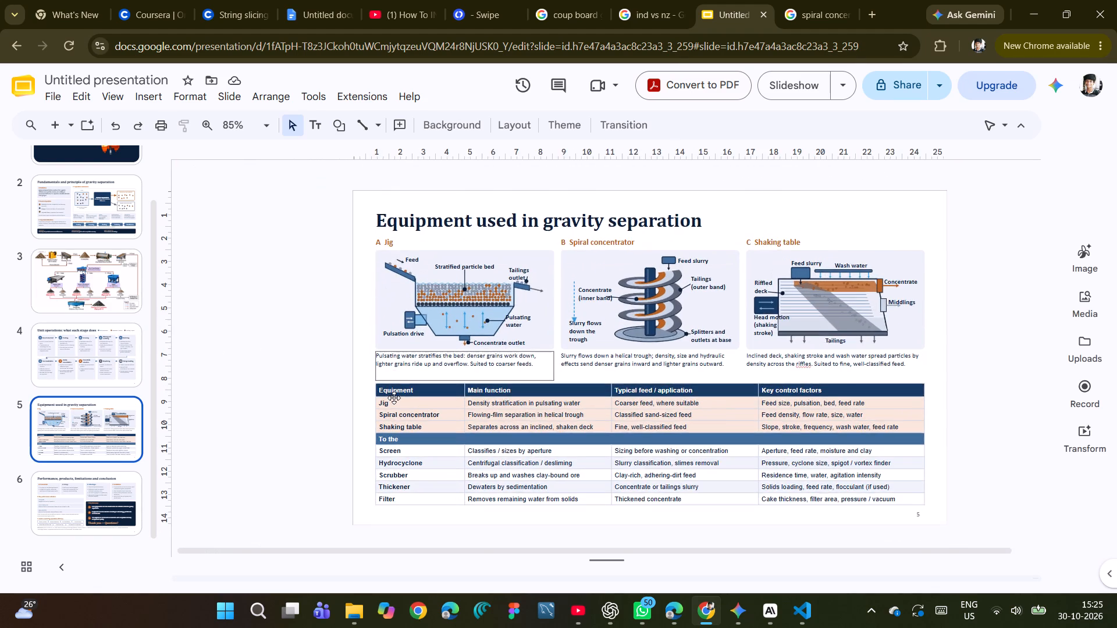
scroll(394, 398, left, 1)
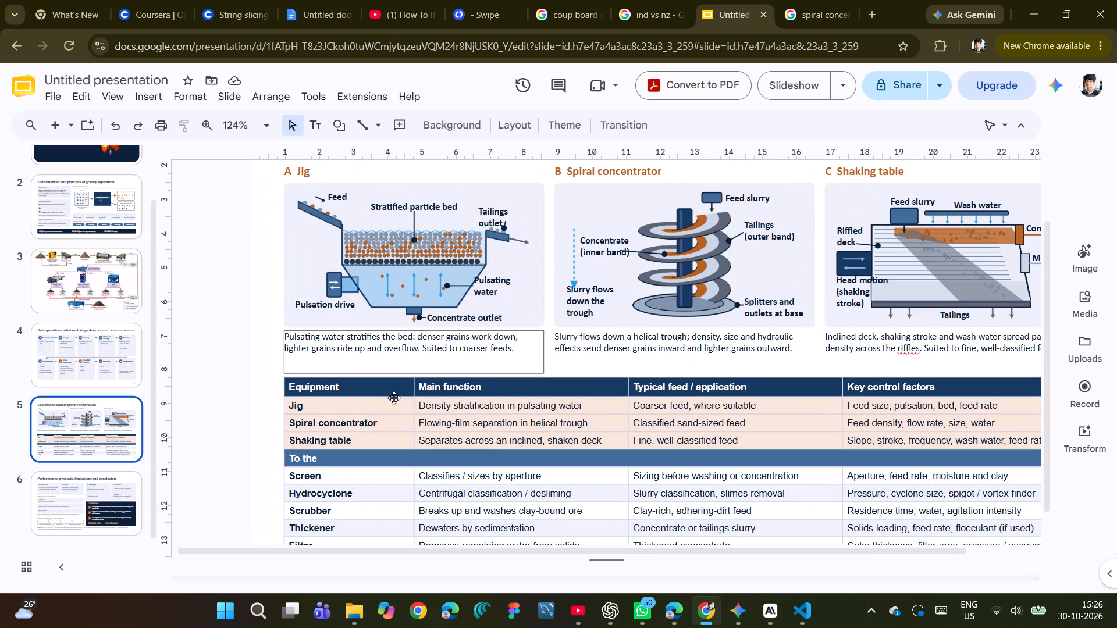
click(323, 407)
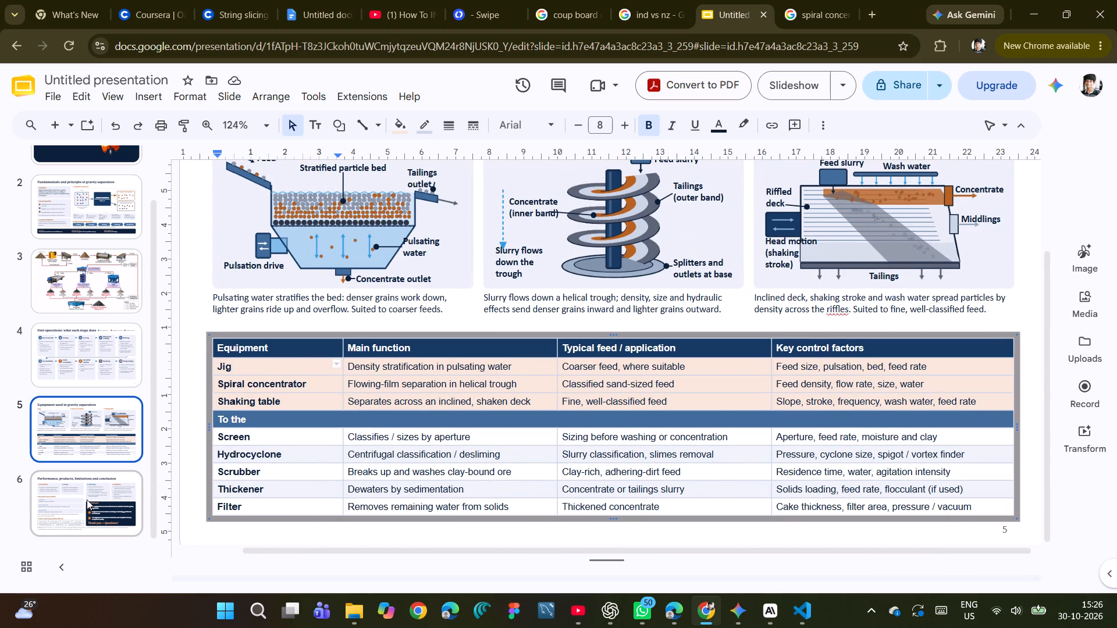
click(77, 509)
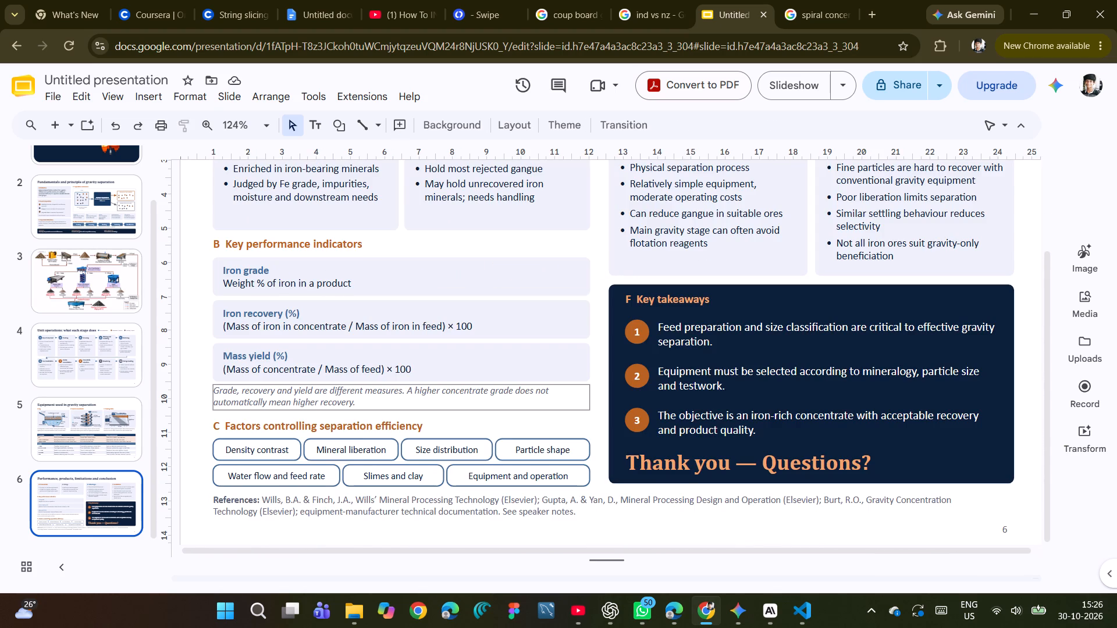
scroll(243, 401, right, 1)
scroll(243, 401, up, 1)
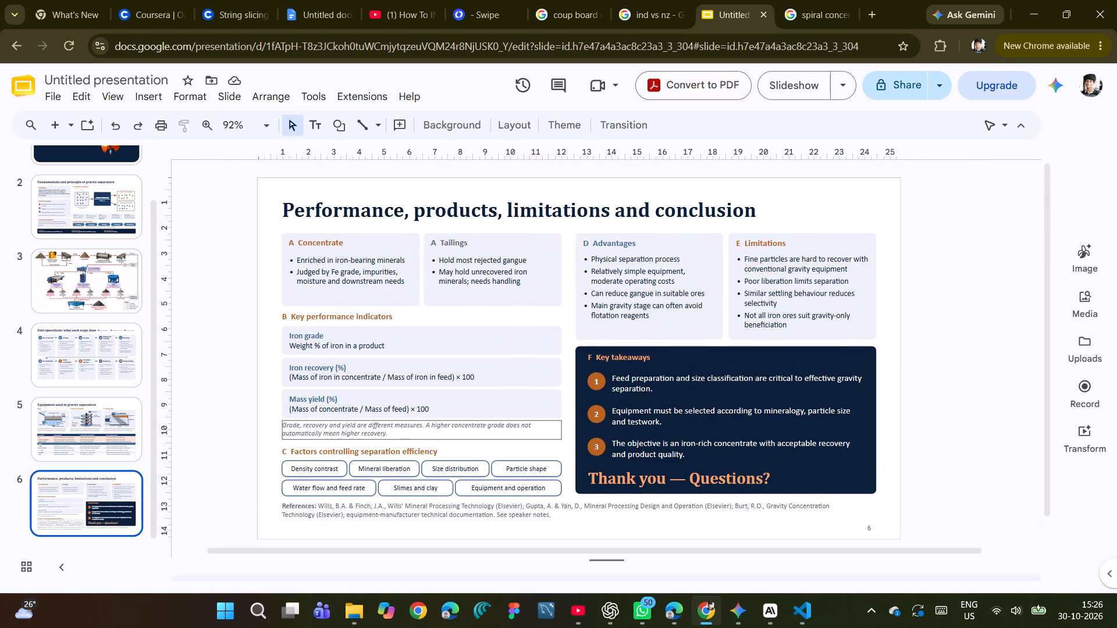
scroll(243, 401, up, 1)
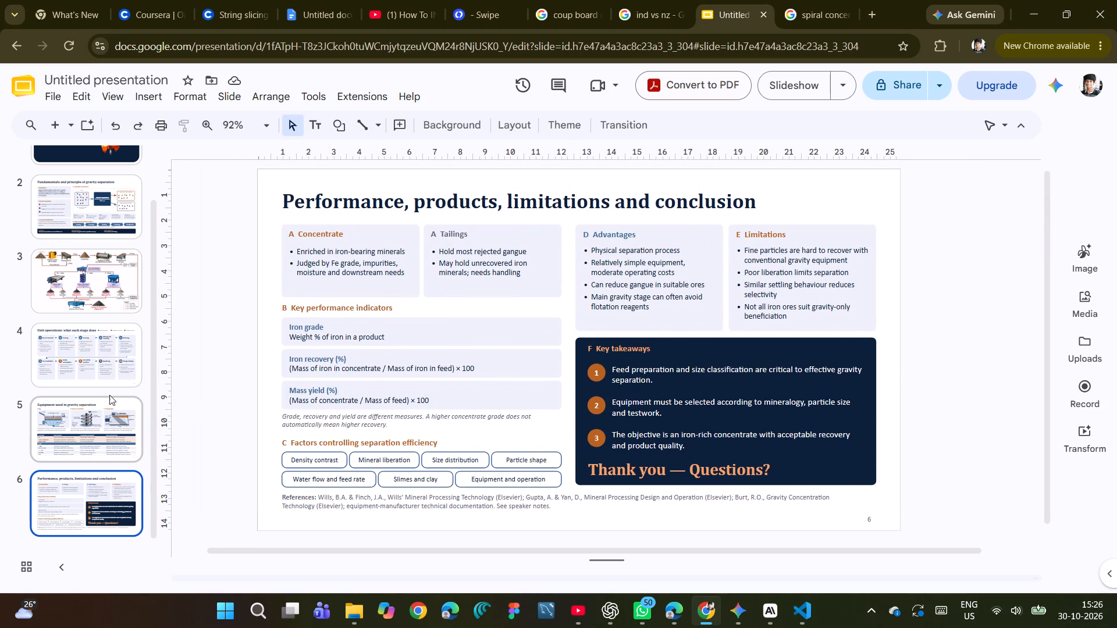
Examine slide 5's jig, spiral concentrator and shaking table diagrams, their captions and the equipment table.
click(107, 406)
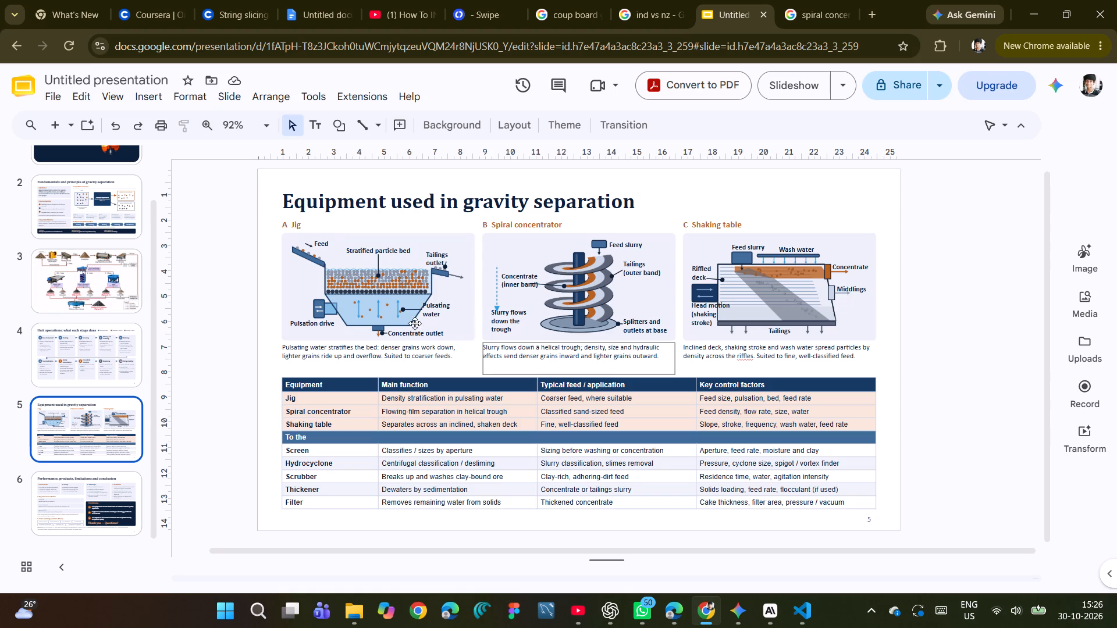
scroll(122, 263, up, 3)
scroll(122, 263, down, 1)
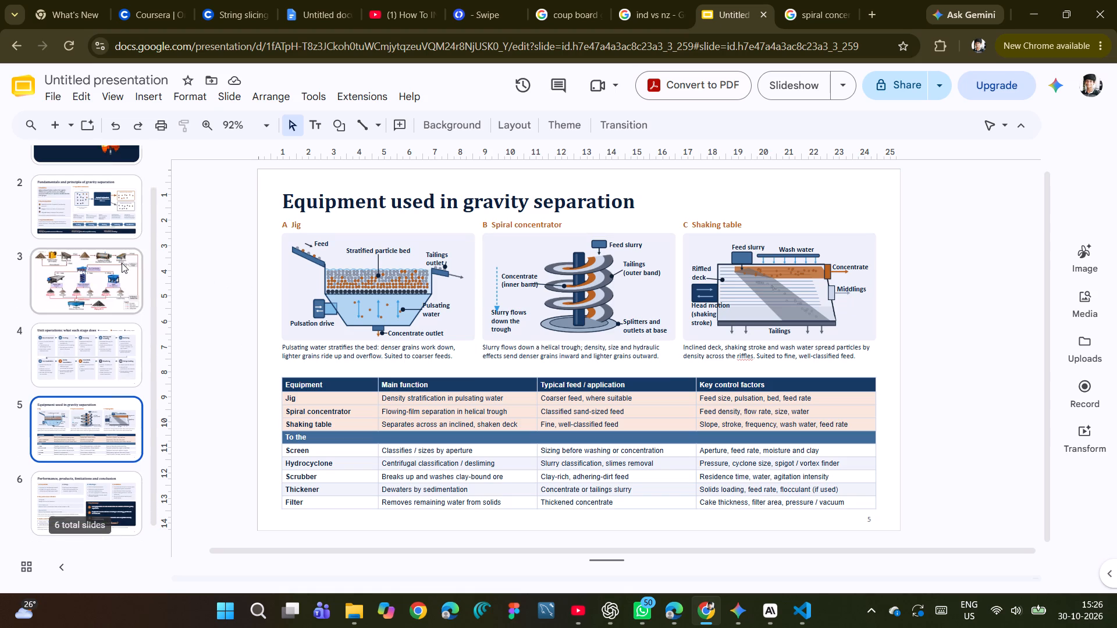
scroll(122, 263, down, 2)
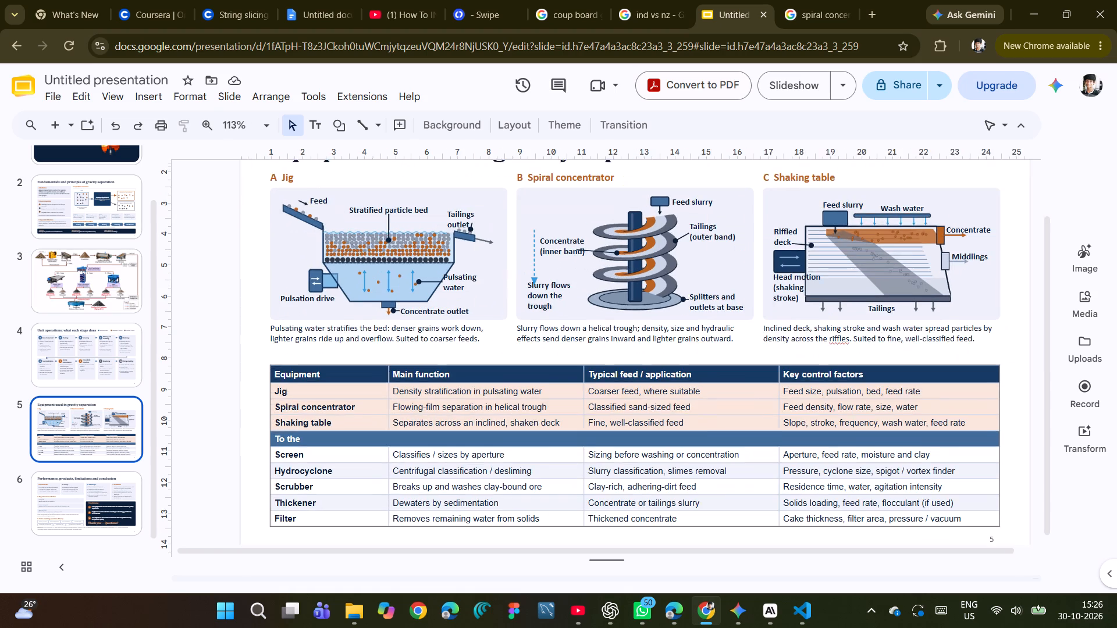
scroll(335, 434, down, 2)
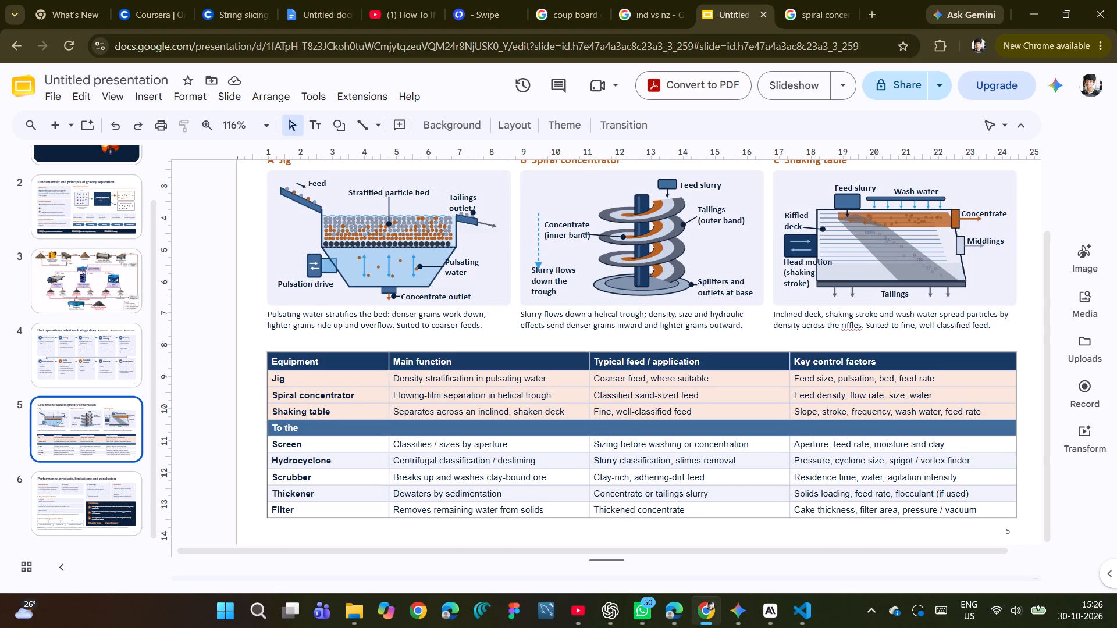
scroll(335, 434, up, 2)
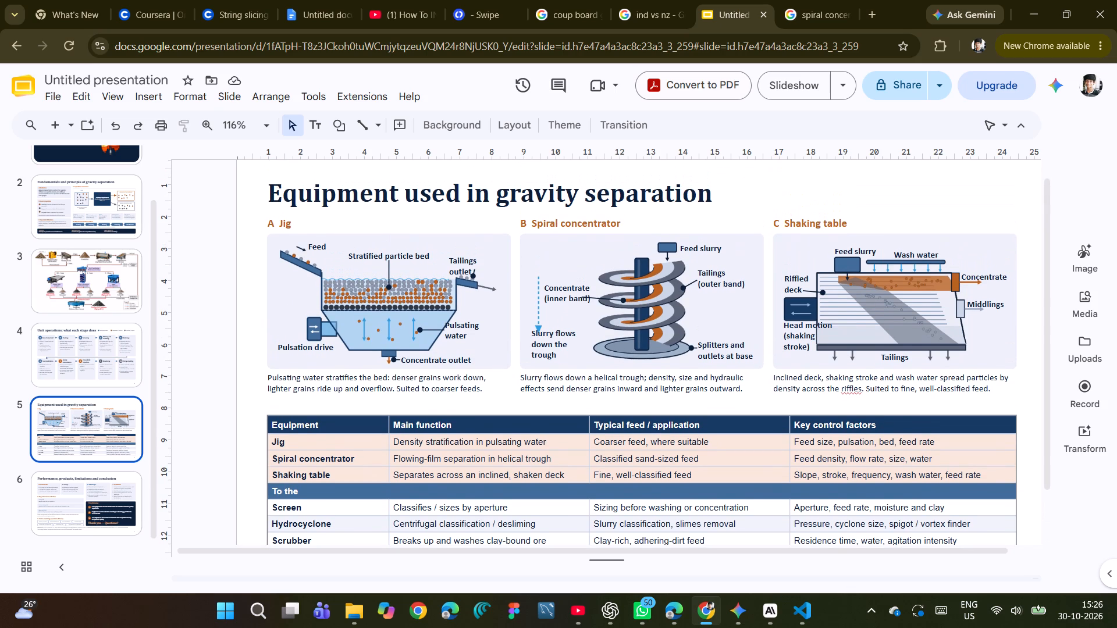
scroll(335, 434, down, 1)
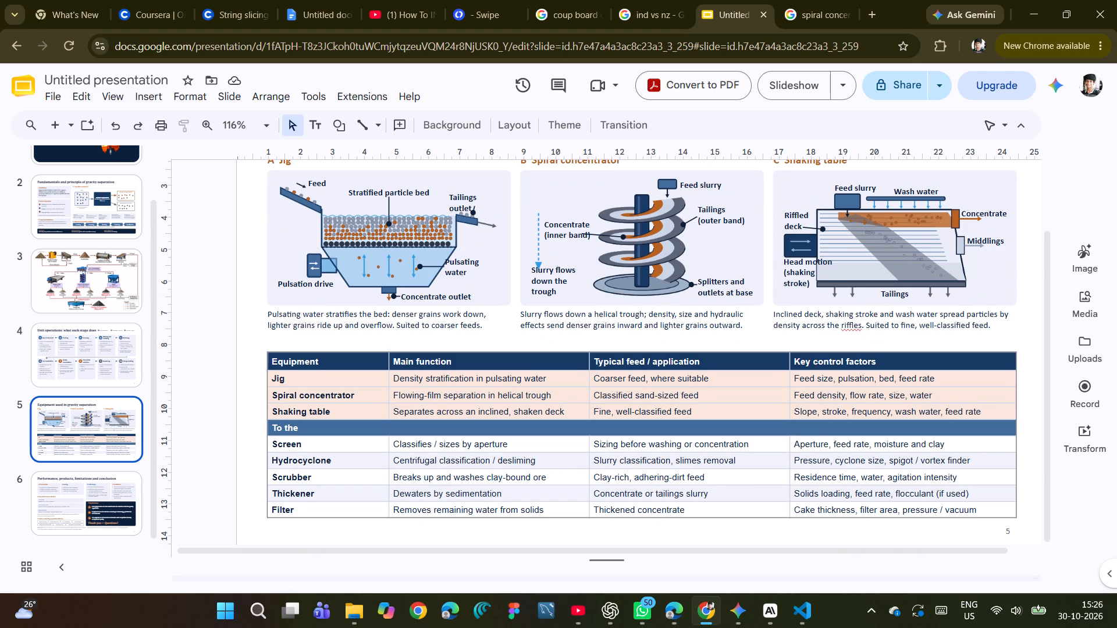
Duplicate slide 5, "Equipment used in gravity separation".
right_click(93, 418)
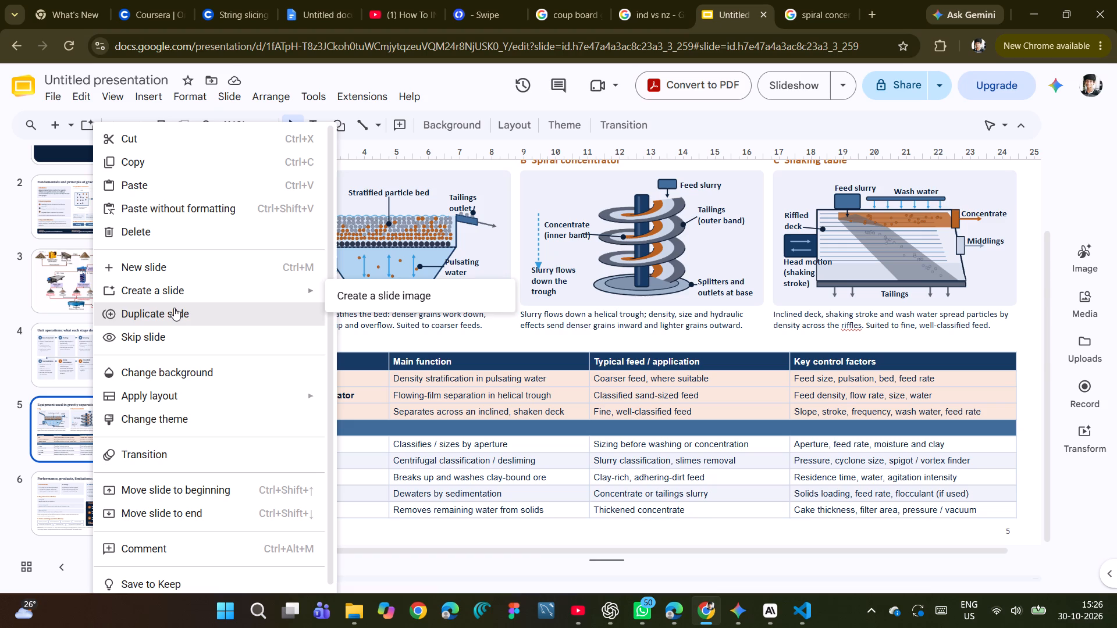
click(174, 308)
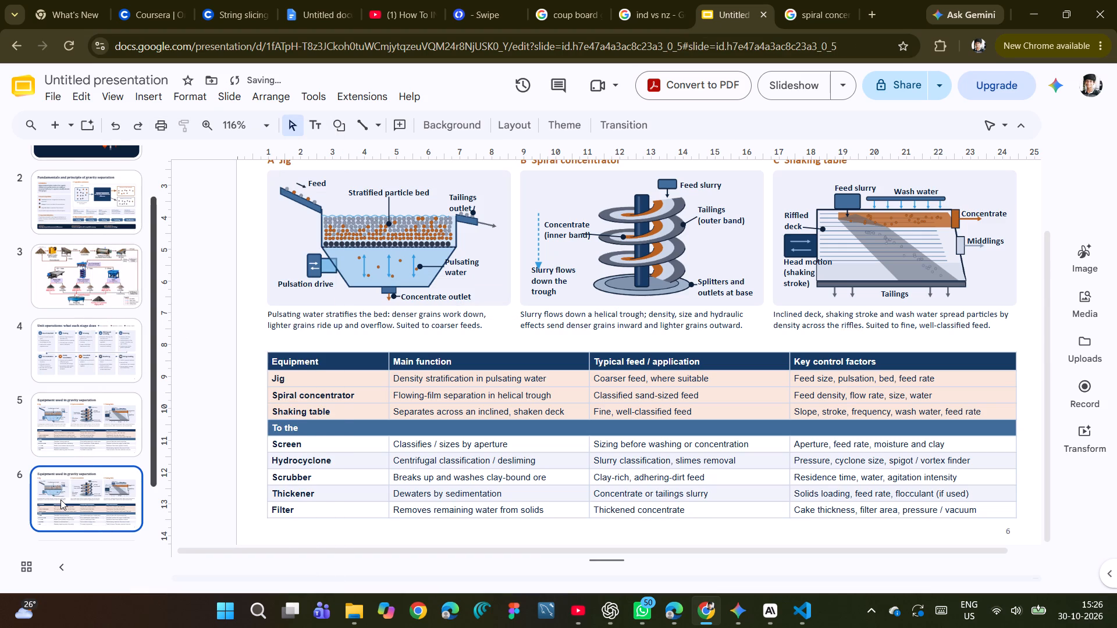
Delete the equipment table from the original slide 5, leaving the three diagrams and their captions.
scroll(61, 499, down, 3)
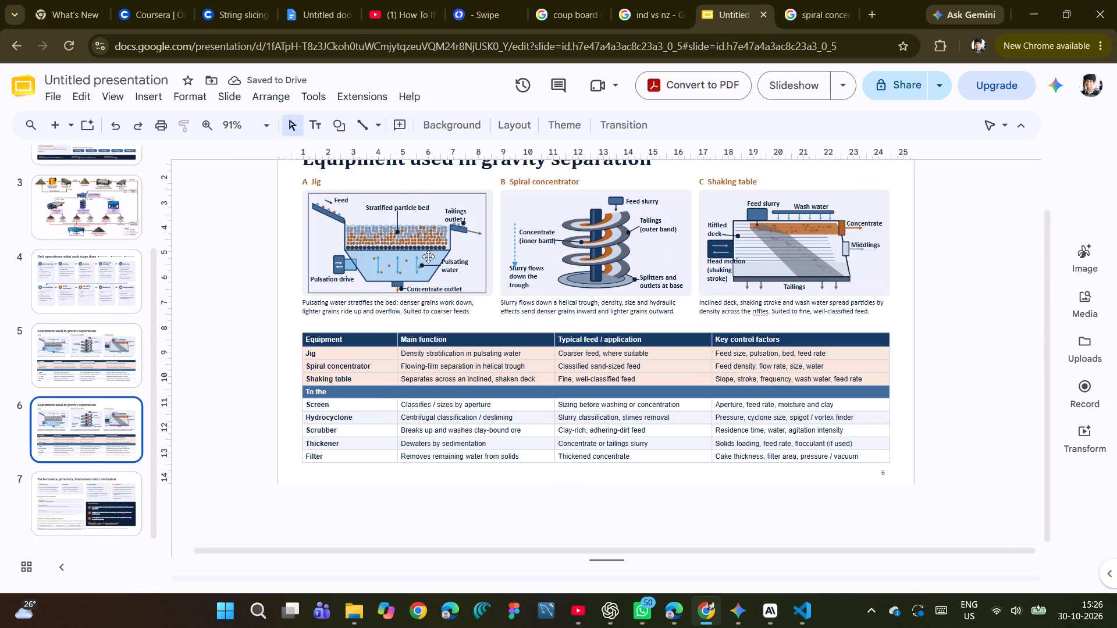
click(91, 359)
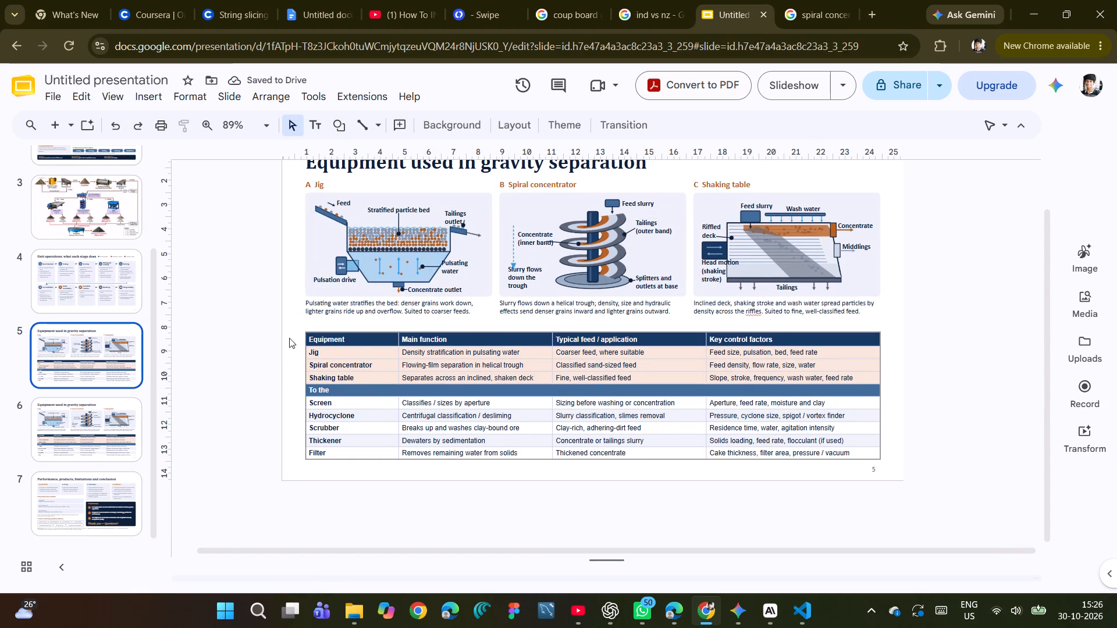
drag(265, 329, 826, 516)
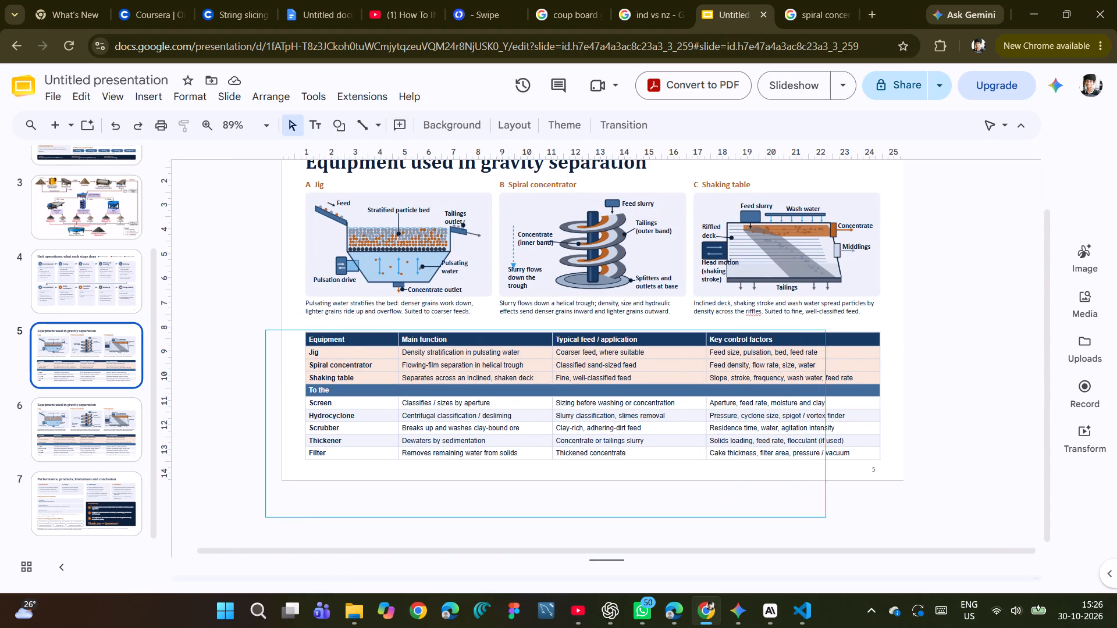
drag(826, 516, 914, 487)
key(BackSpace)
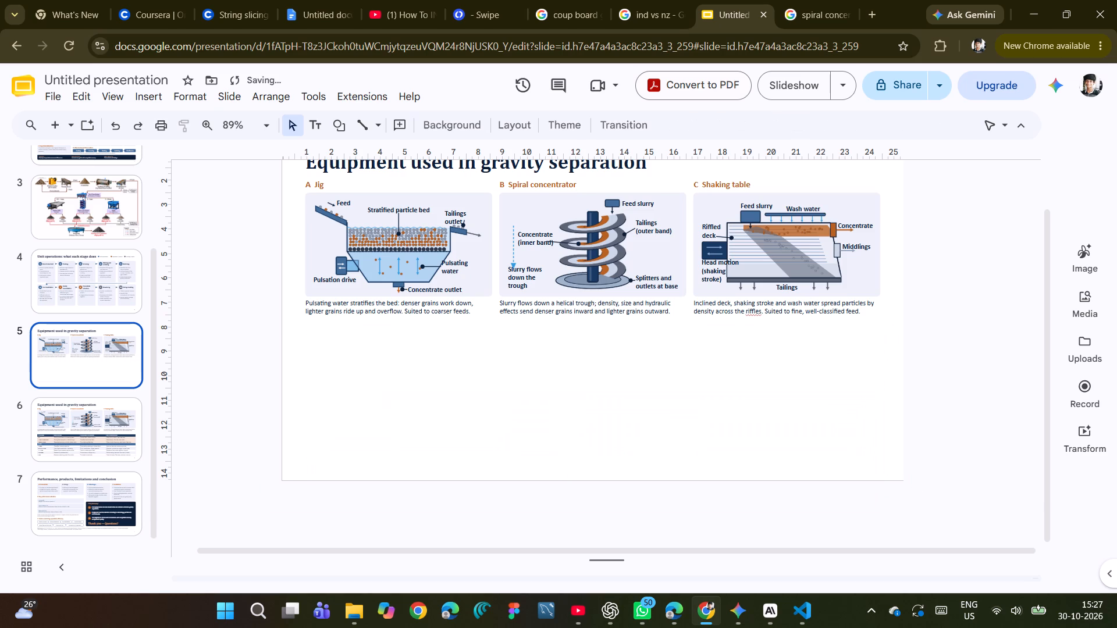
Set the font size of the caption text under slide 5's jig diagram to 15.
click(425, 251)
click(431, 305)
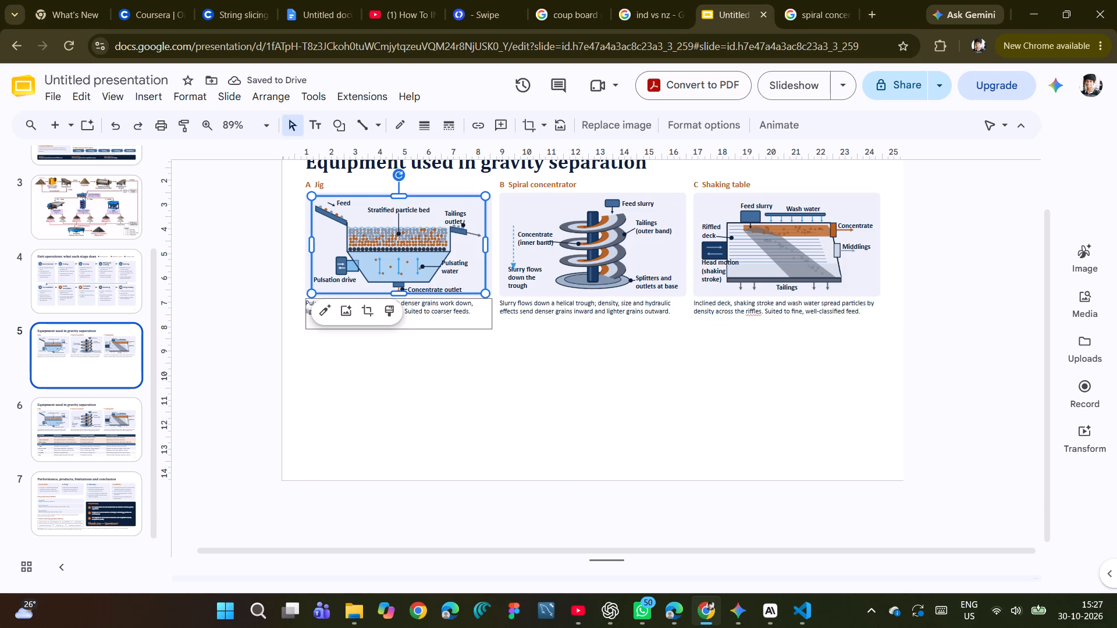
click(453, 331)
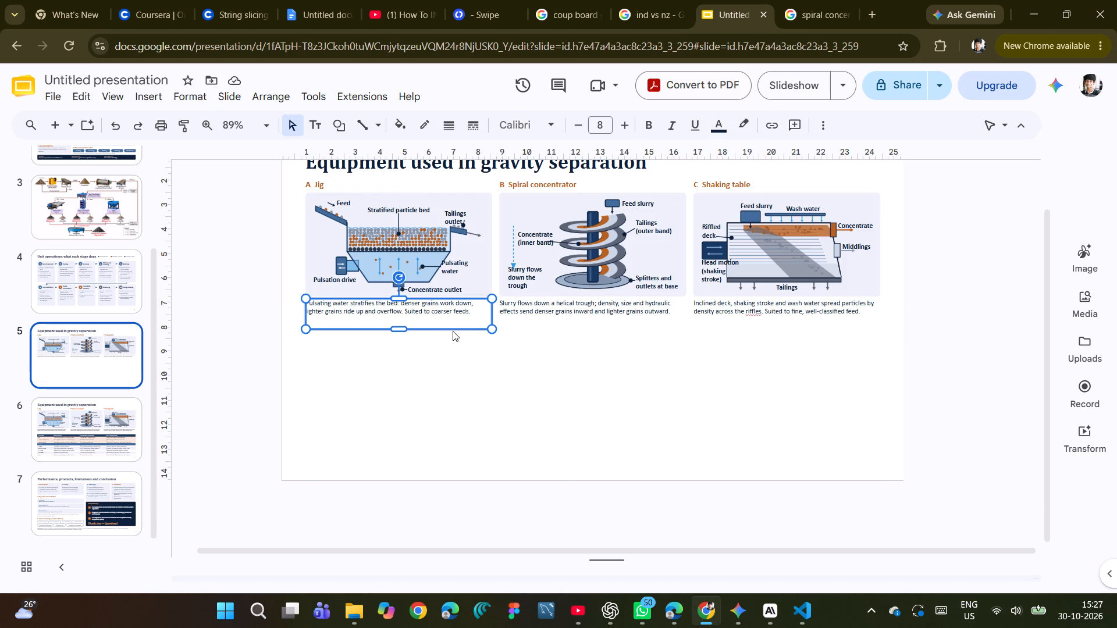
click(424, 312)
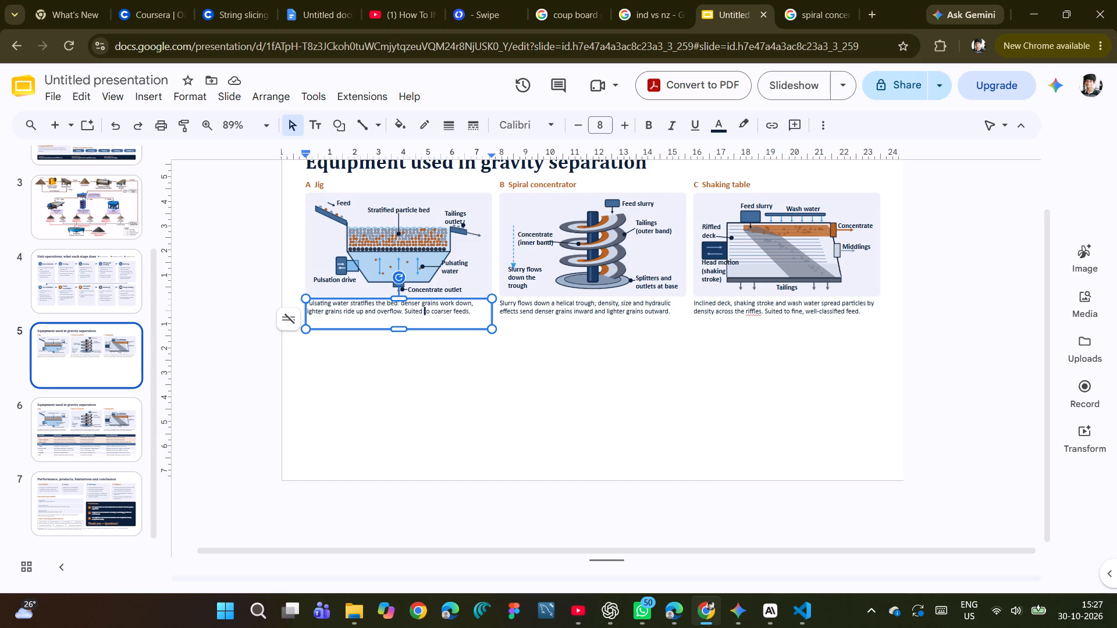
click(490, 379)
triple_click(447, 312)
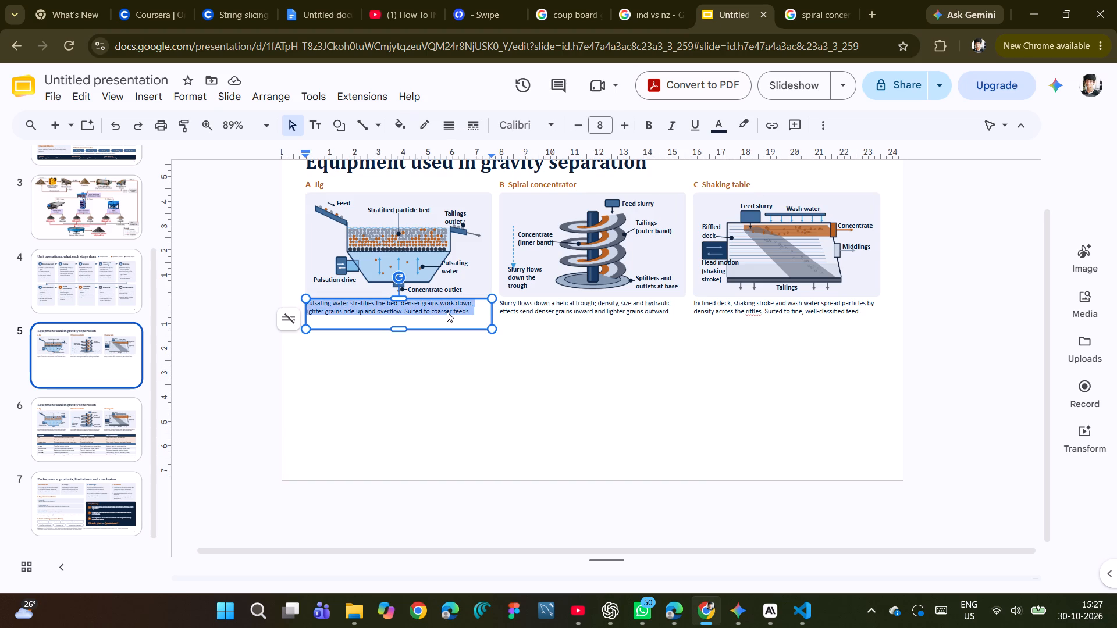
click(604, 128)
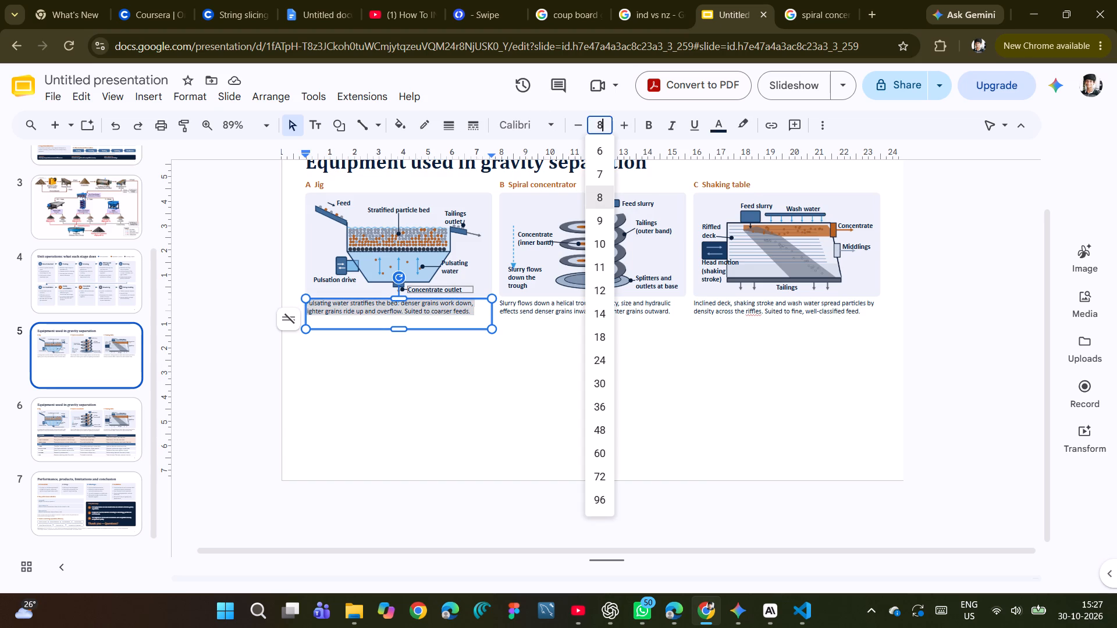
text(15)
key(Return)
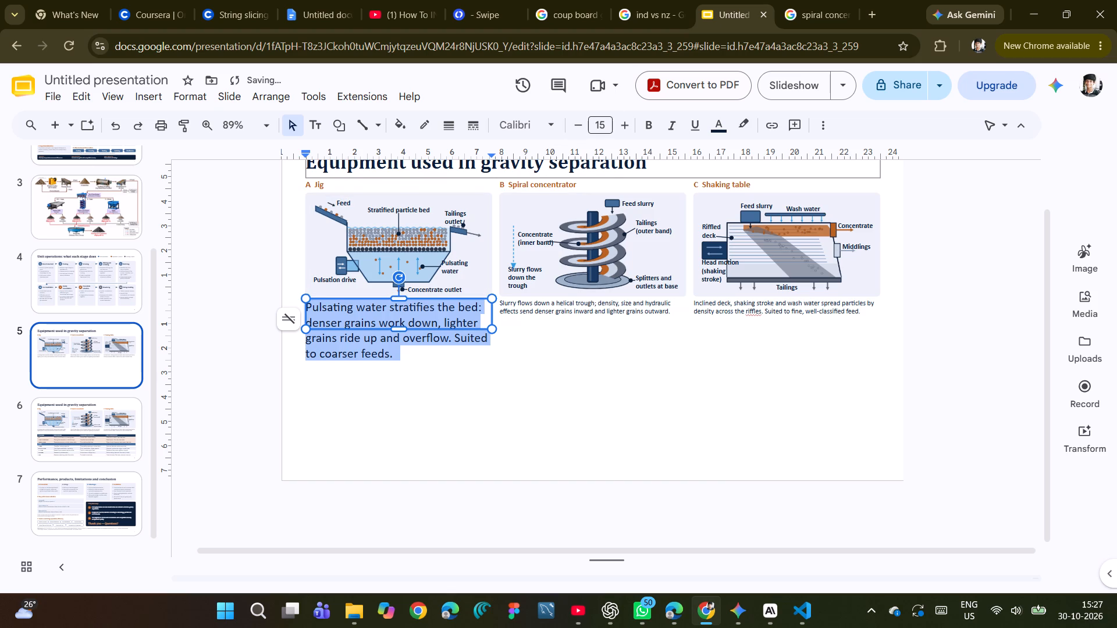
Set the font size of the caption text under slide 5's jig diagram to 12.
click(607, 120)
text(12)
key(Return)
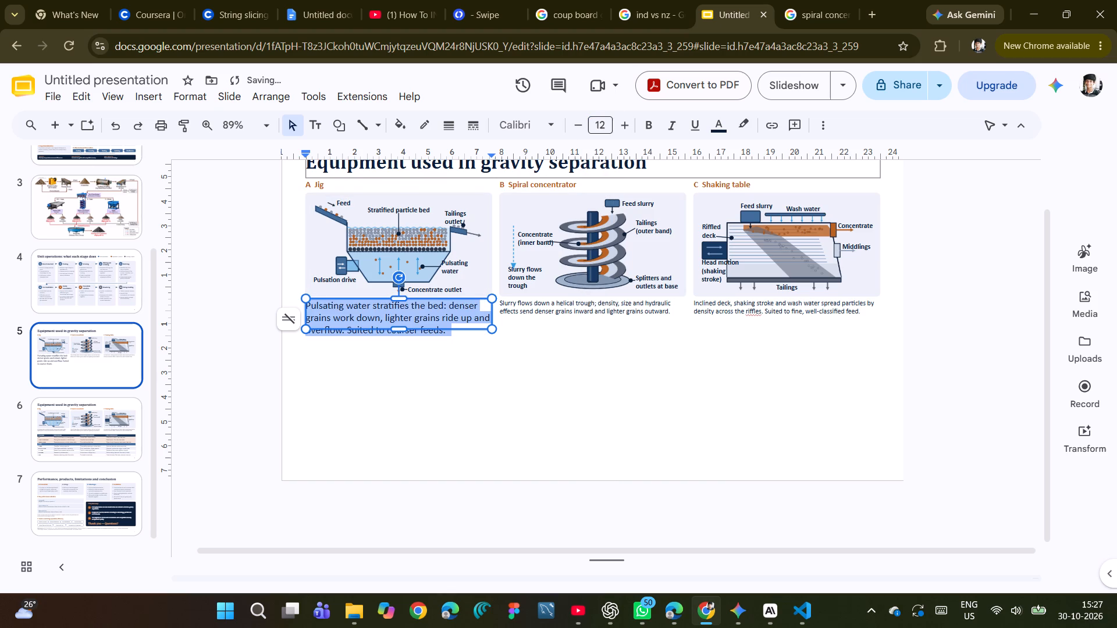
click(489, 424)
Move the jig caption straight down to near the bottom edge of slide 5, keeping it centred under its diagram.
click(427, 315)
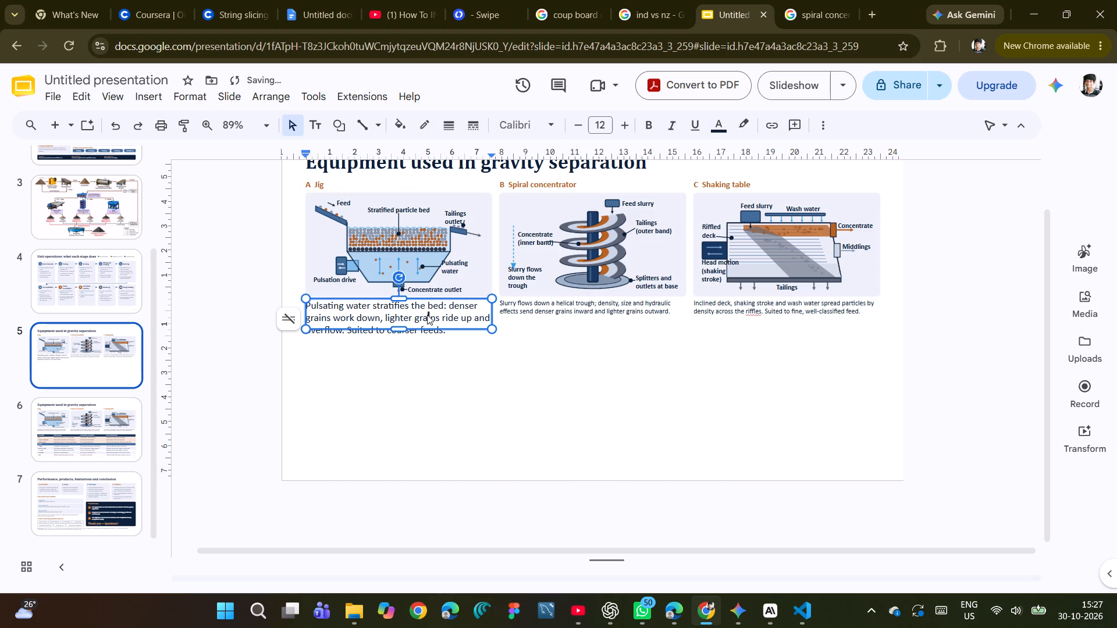
click(460, 326)
key(Escape)
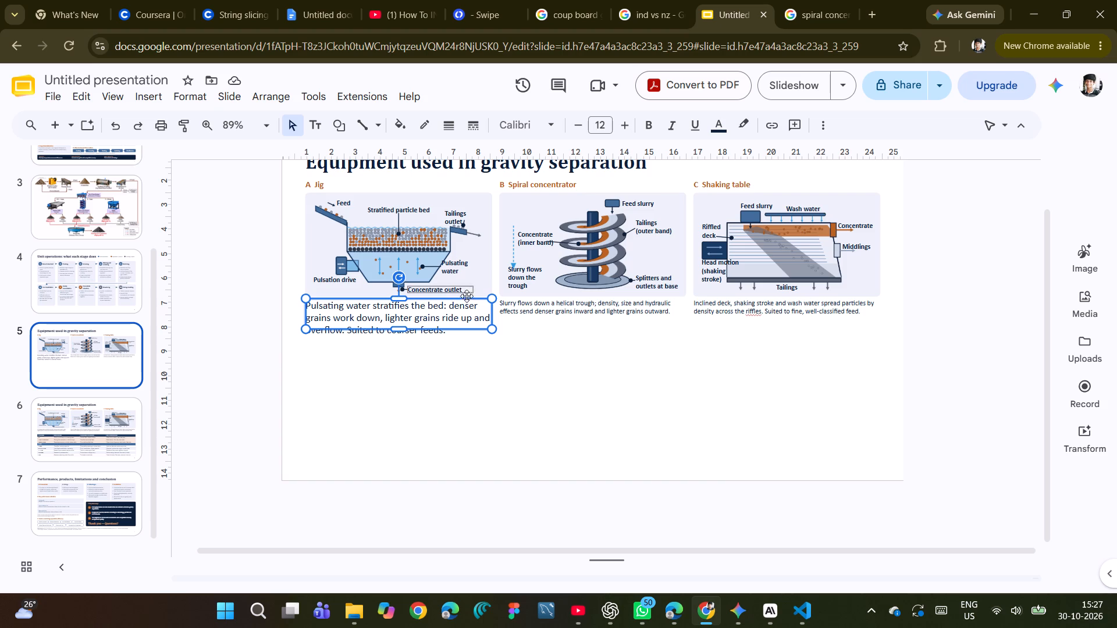
drag(467, 295, 467, 347)
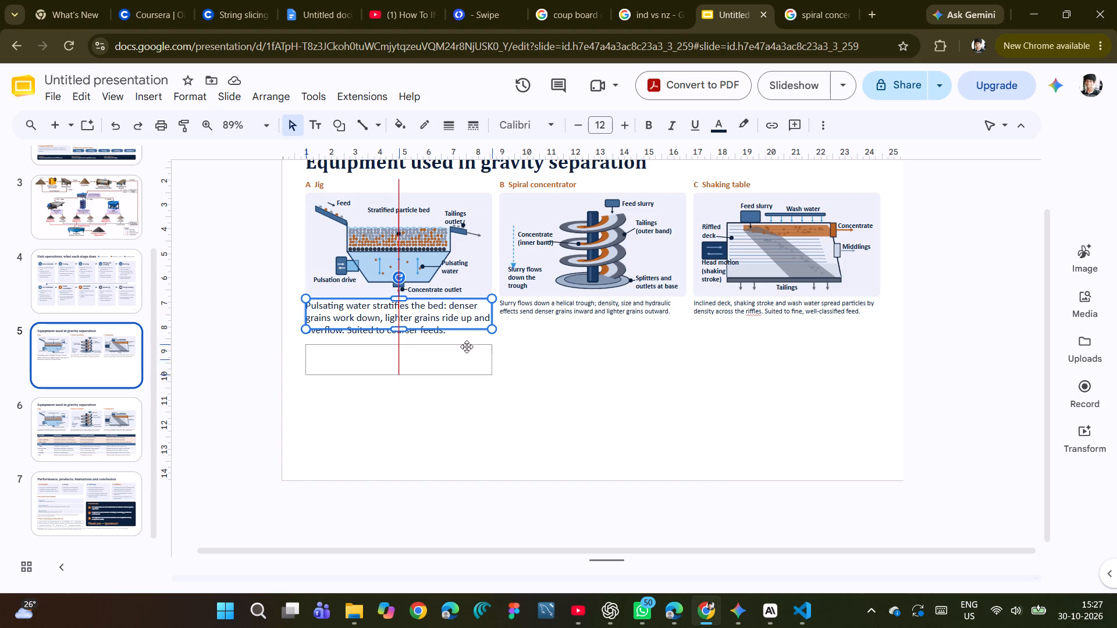
drag(467, 347, 466, 424)
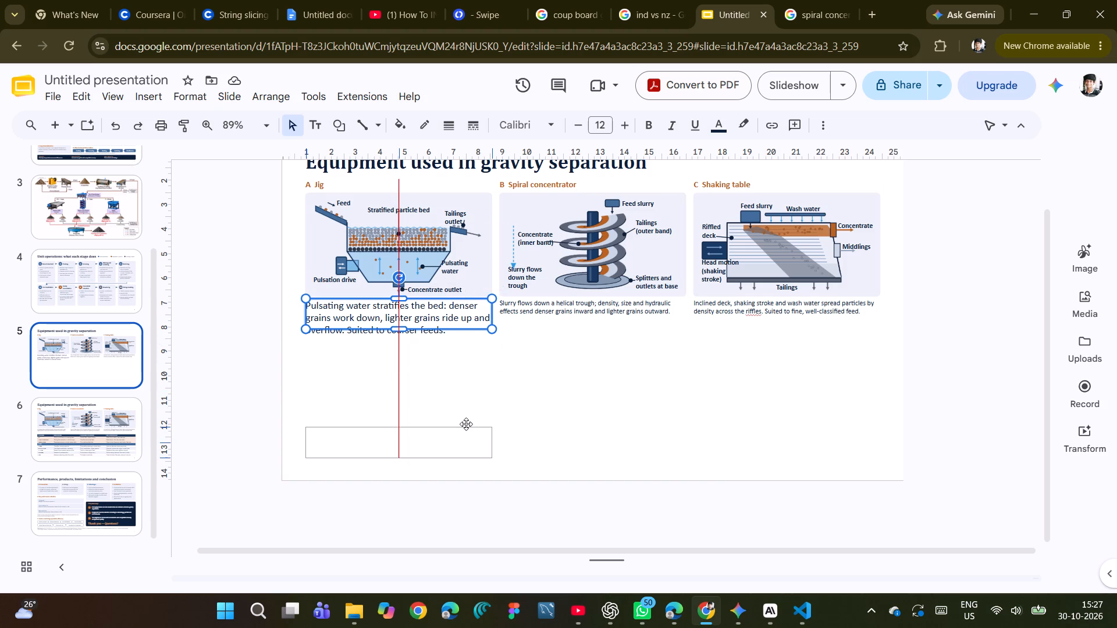
drag(466, 424, 465, 422)
Stretch the jig diagram image downward, keeping its width, until it ends just above the moved caption.
click(458, 282)
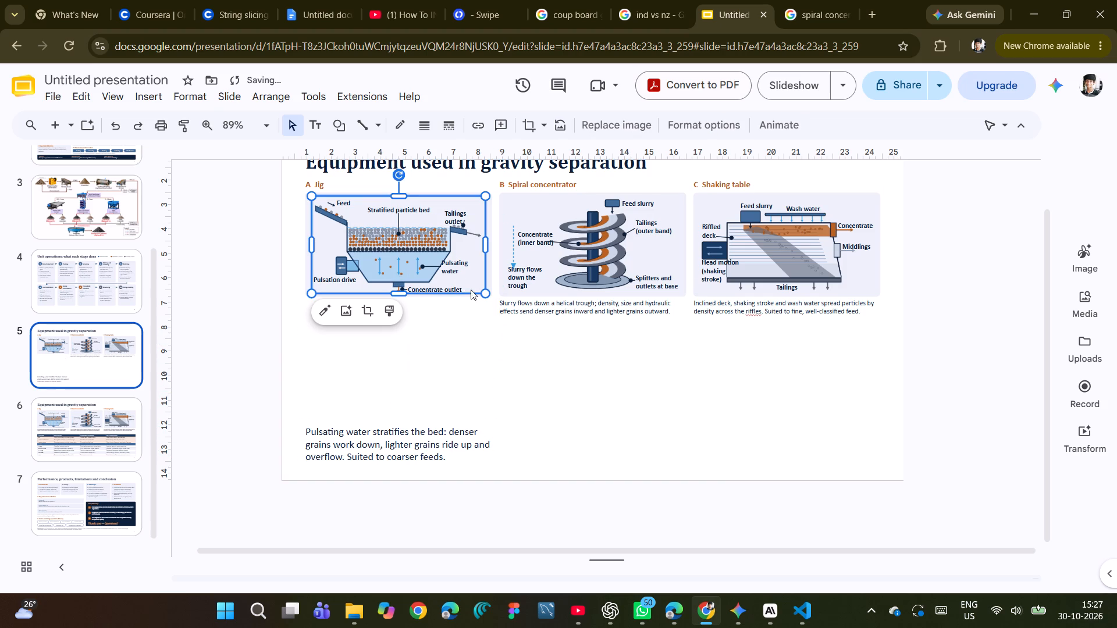
drag(399, 294, 402, 373)
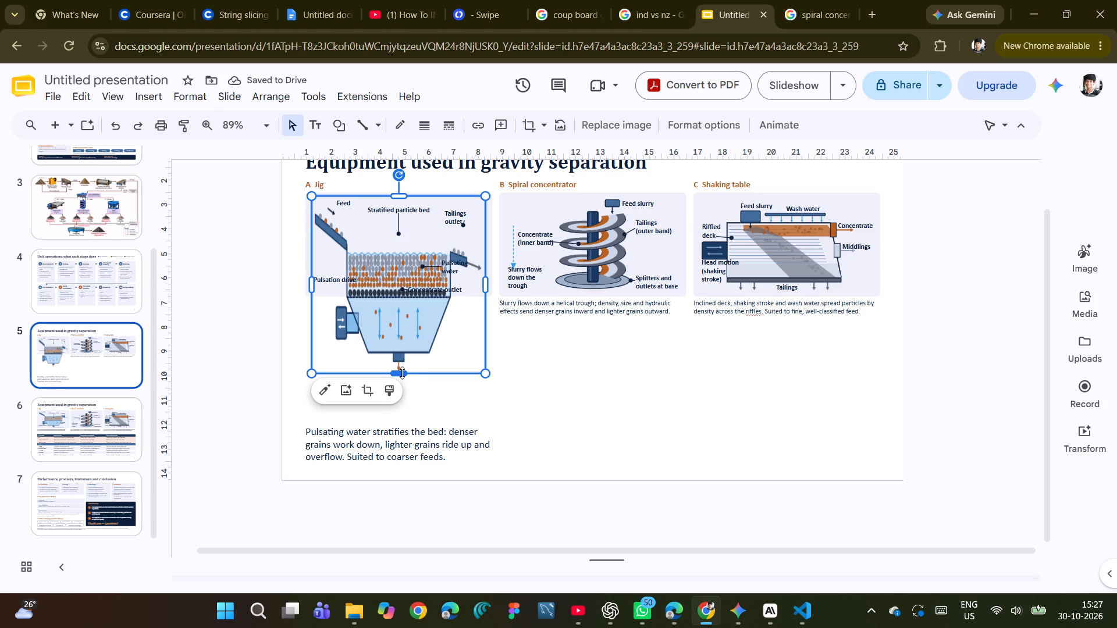
drag(403, 372, 404, 407)
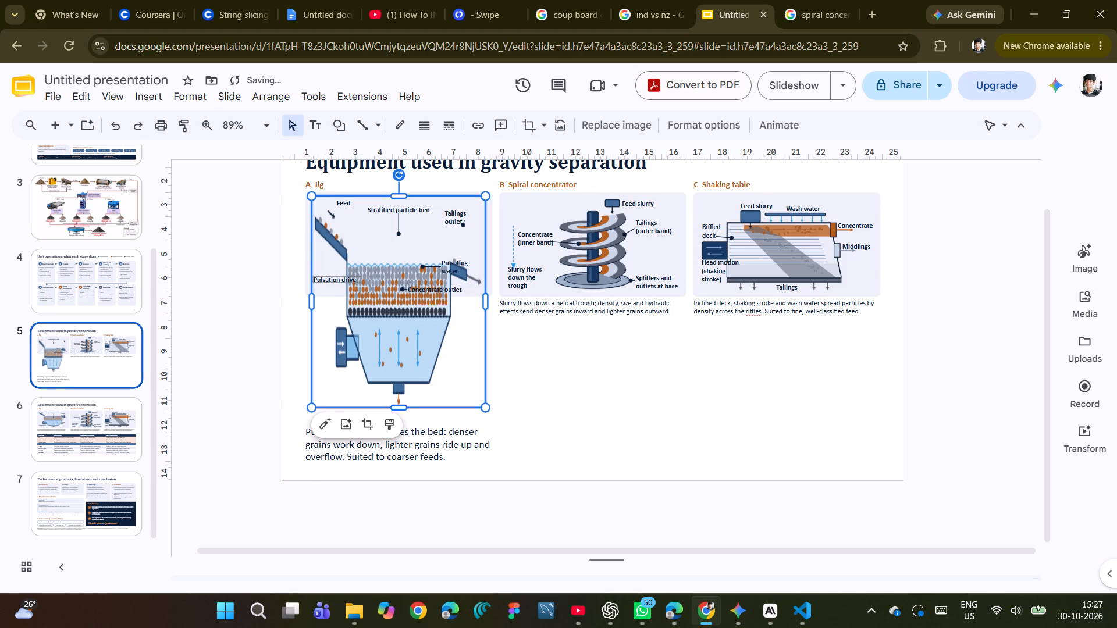
Stretch the spiral concentrator image downward, keeping its width, to end just above the level of the jig caption.
click(643, 284)
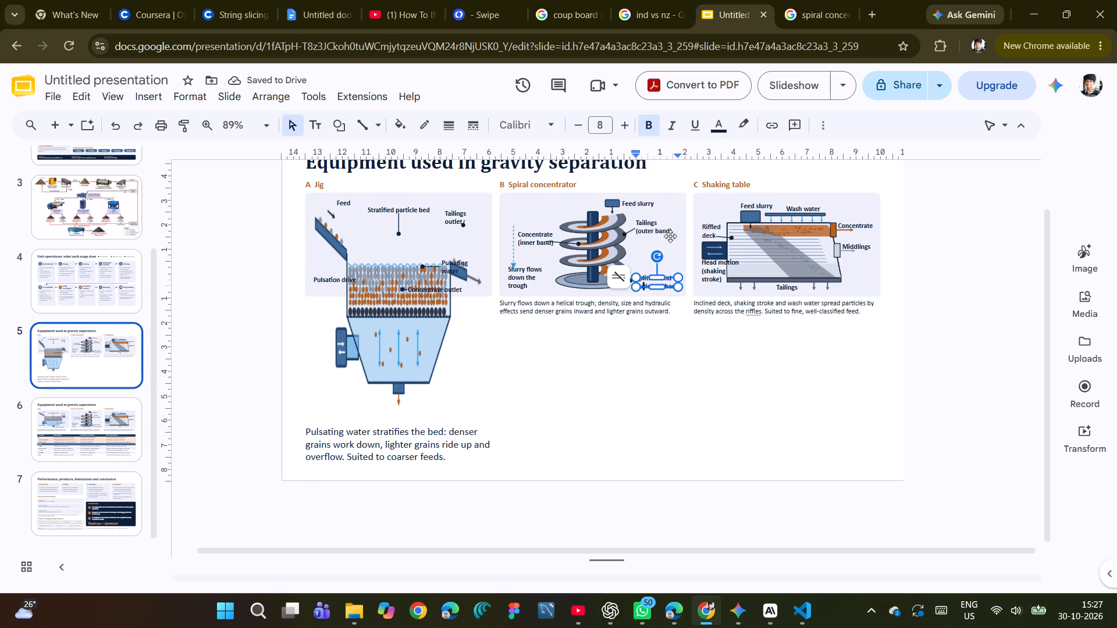
click(671, 236)
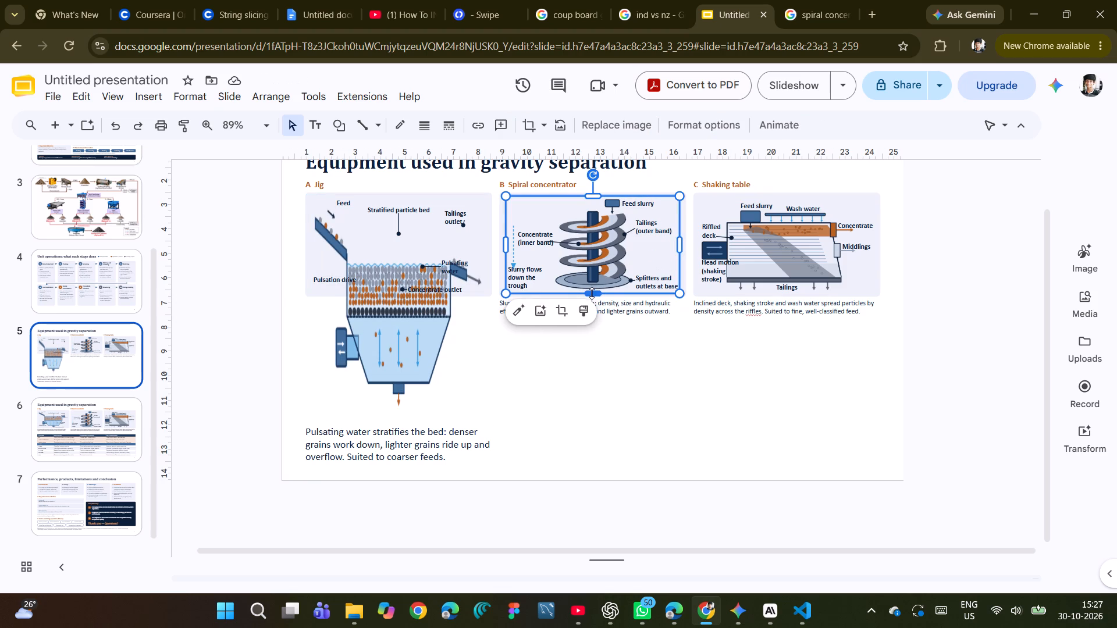
drag(592, 291, 587, 423)
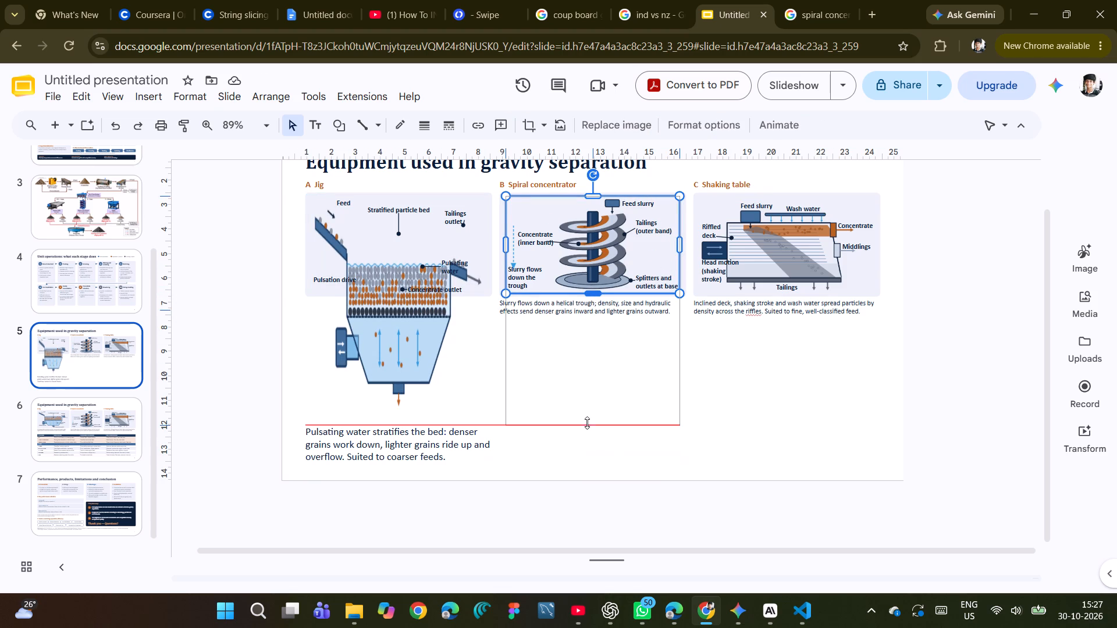
drag(587, 423, 586, 416)
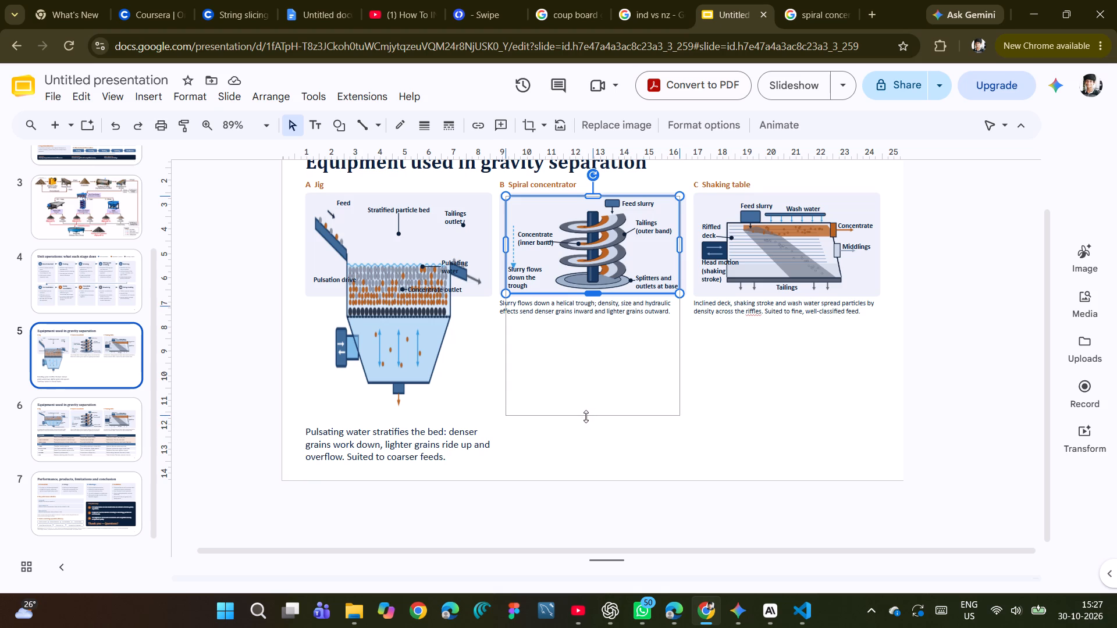
drag(586, 416, 585, 419)
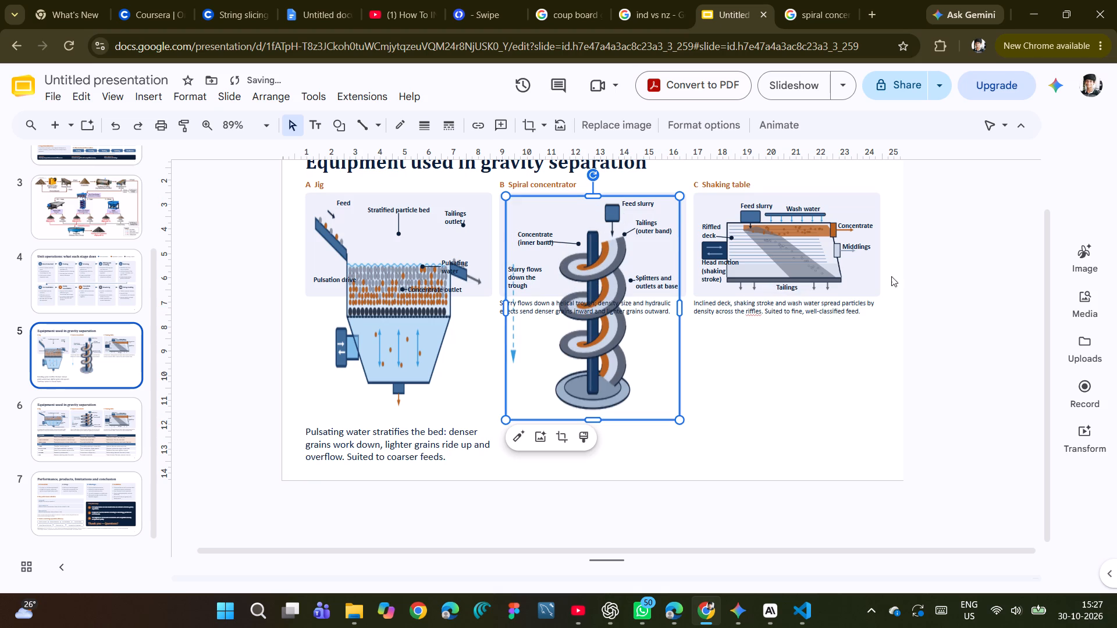
Stretch the shaking table image downward, keeping its width, to about the same bottom level as the spiral concentrator image.
click(873, 277)
drag(790, 292, 790, 412)
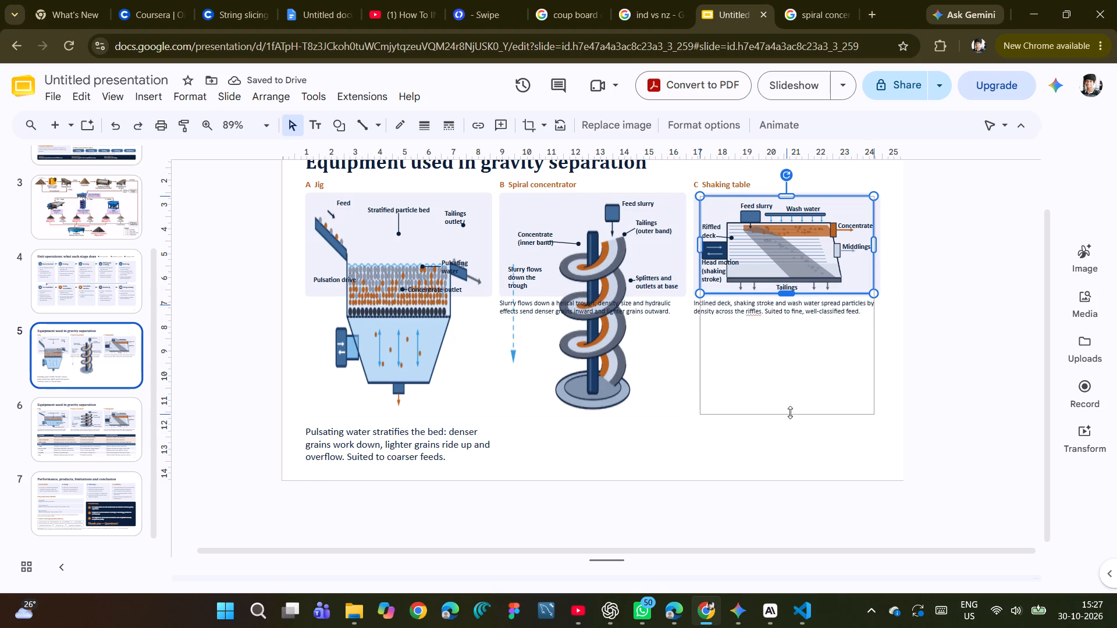
drag(790, 412, 789, 415)
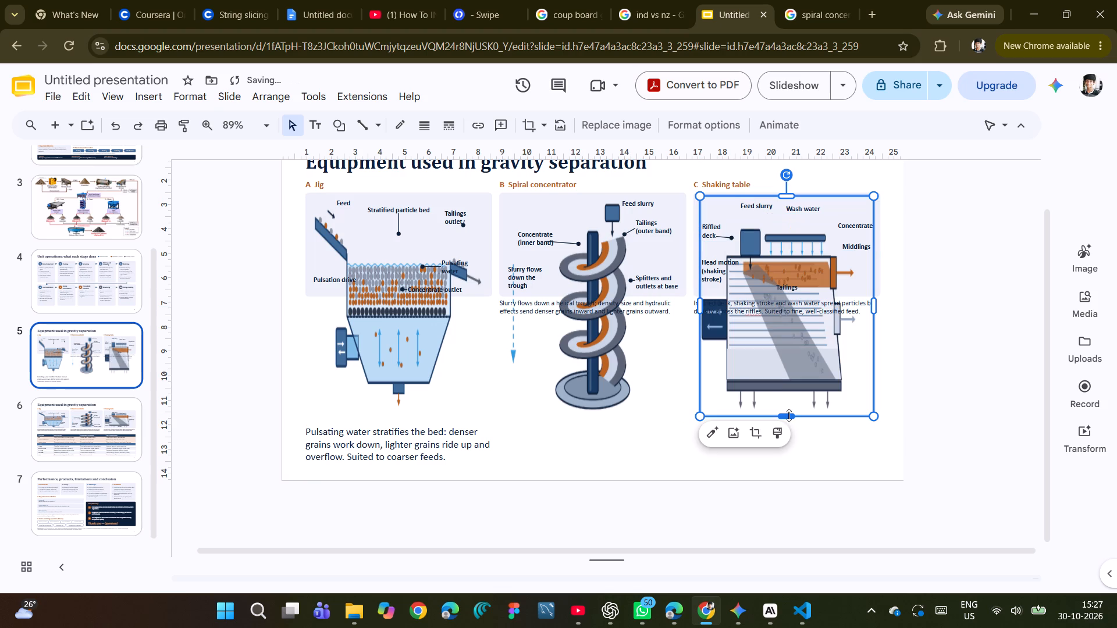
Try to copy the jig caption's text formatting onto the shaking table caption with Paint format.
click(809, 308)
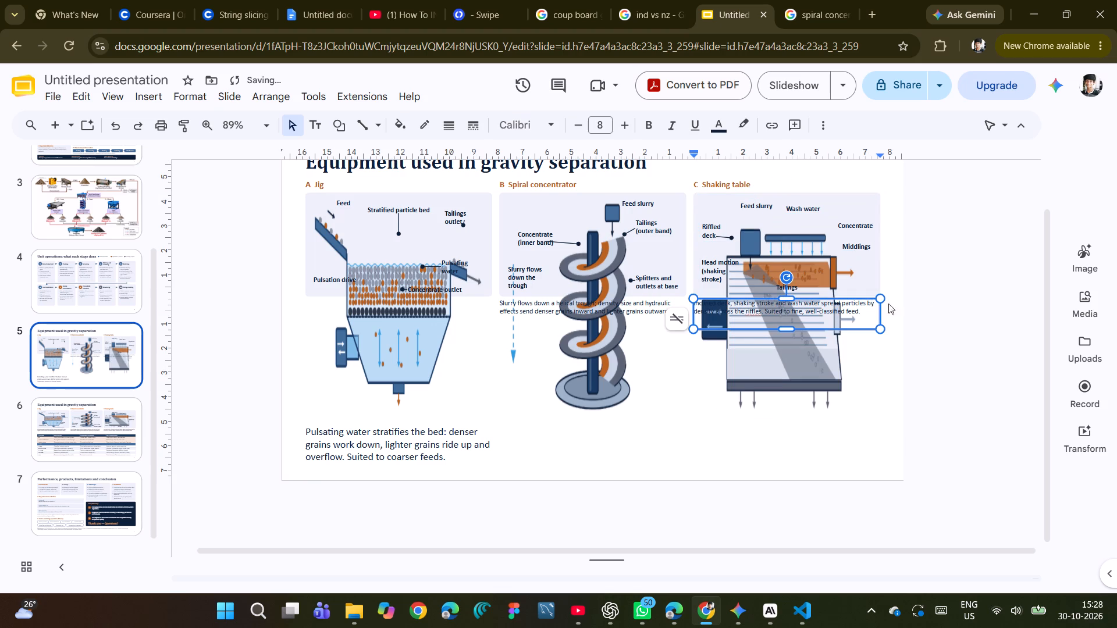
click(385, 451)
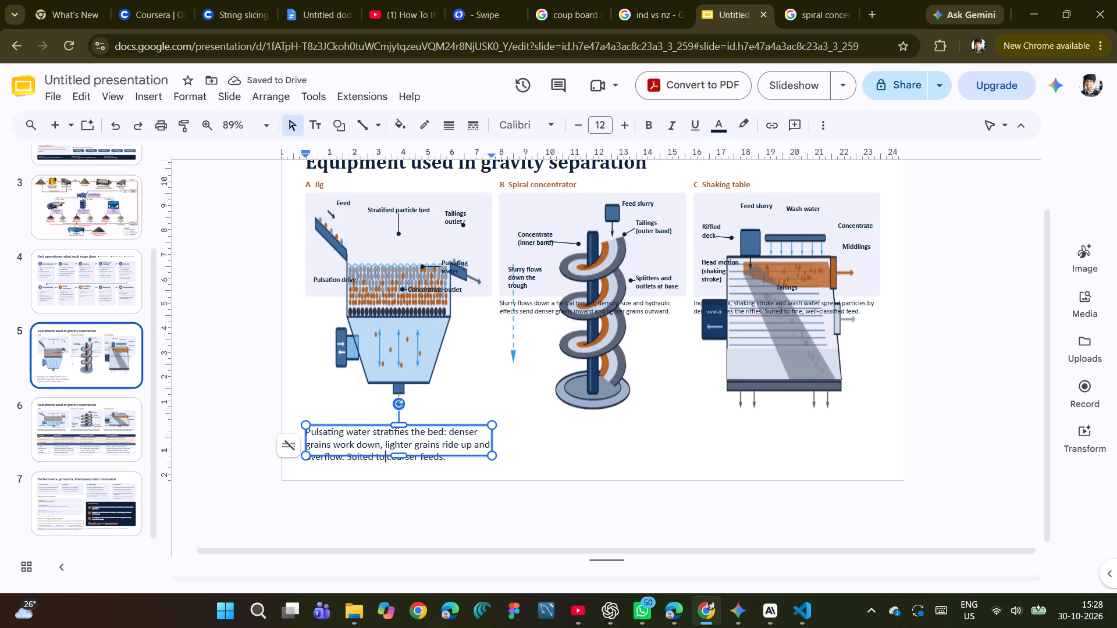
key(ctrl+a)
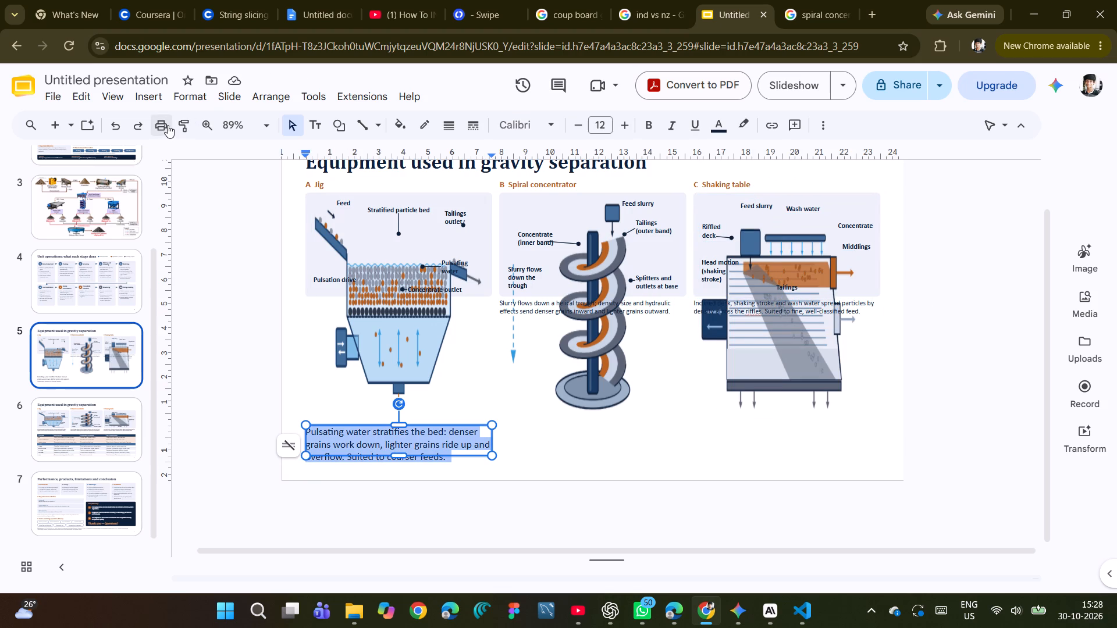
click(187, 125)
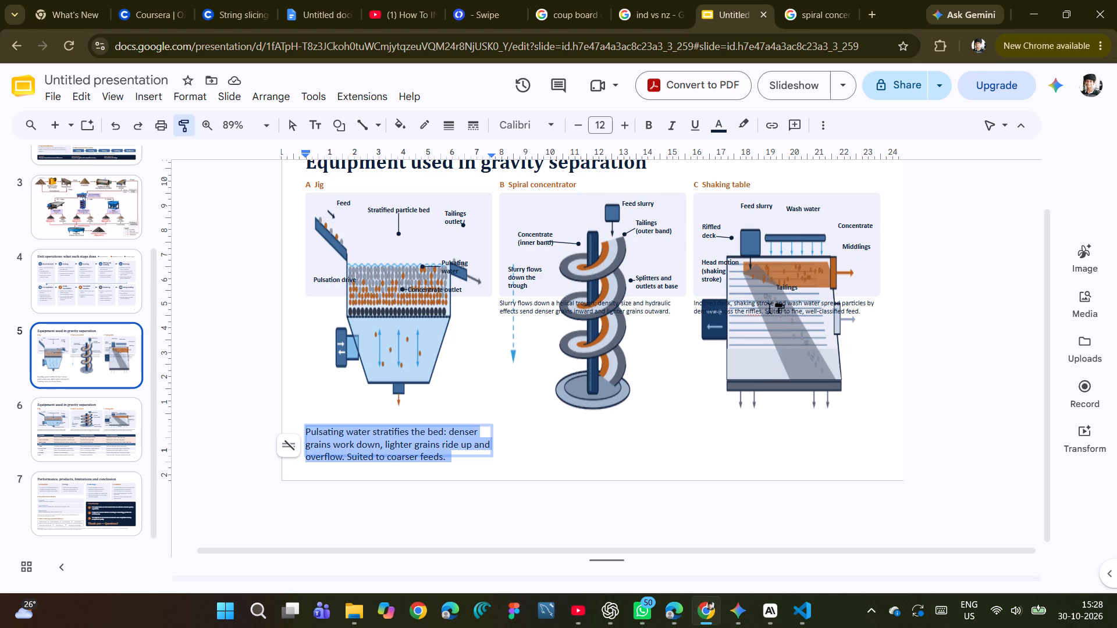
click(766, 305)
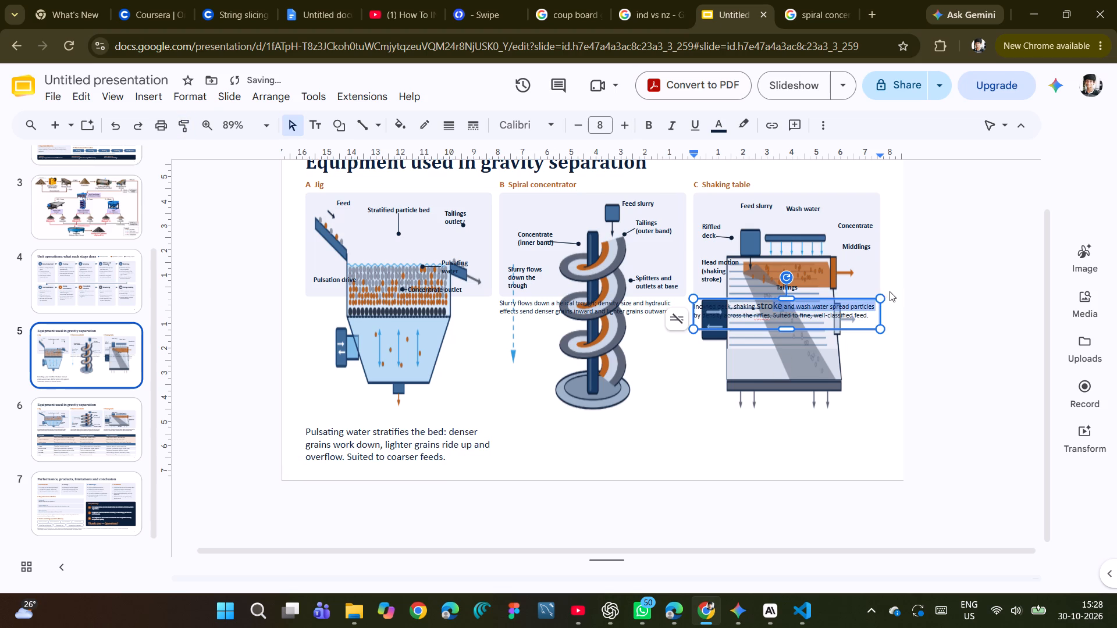
Move the shaking table caption straight down to just below its stretched diagram.
drag(858, 298, 860, 395)
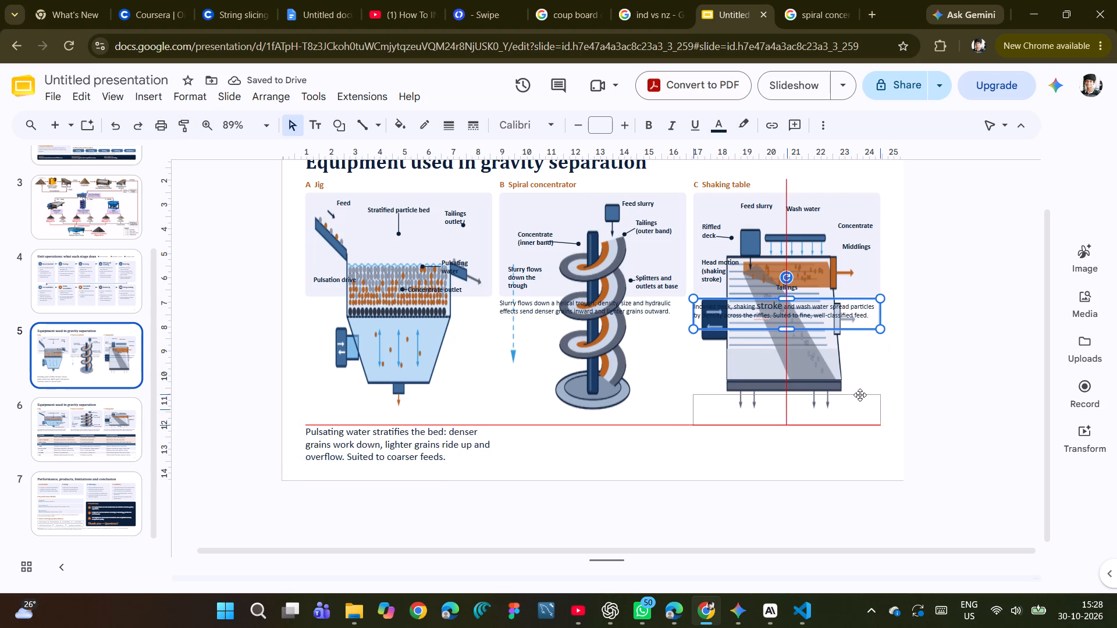
drag(860, 395, 856, 413)
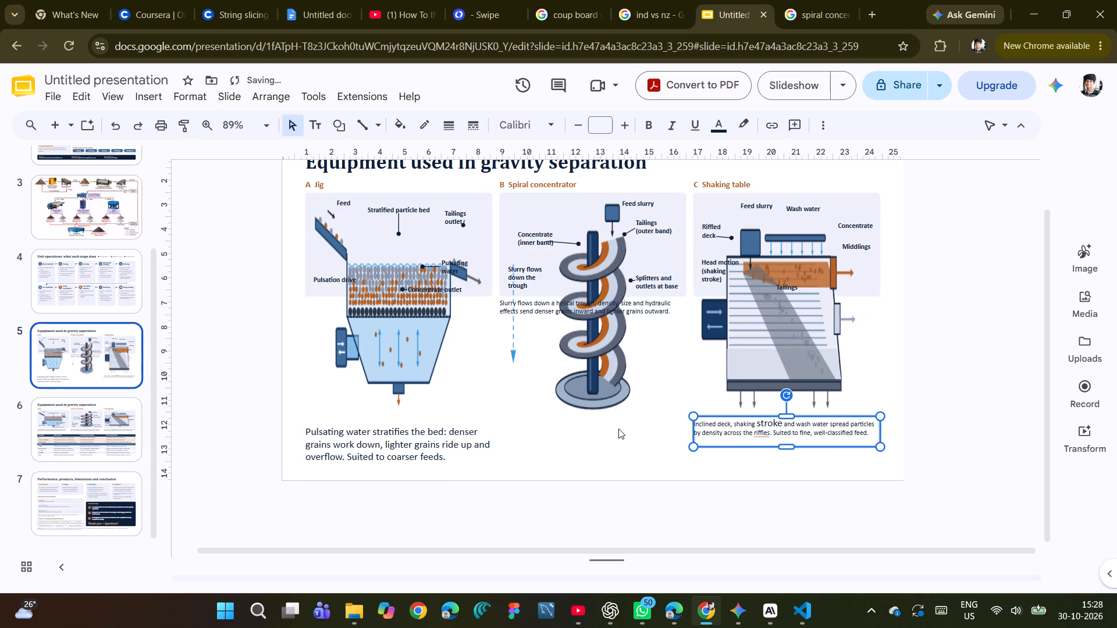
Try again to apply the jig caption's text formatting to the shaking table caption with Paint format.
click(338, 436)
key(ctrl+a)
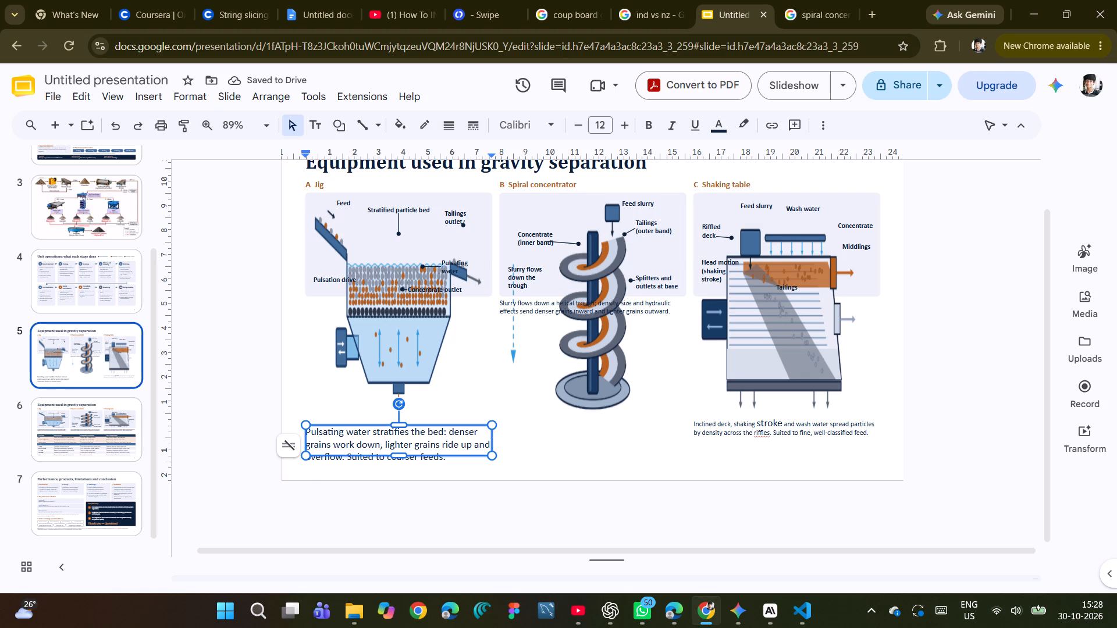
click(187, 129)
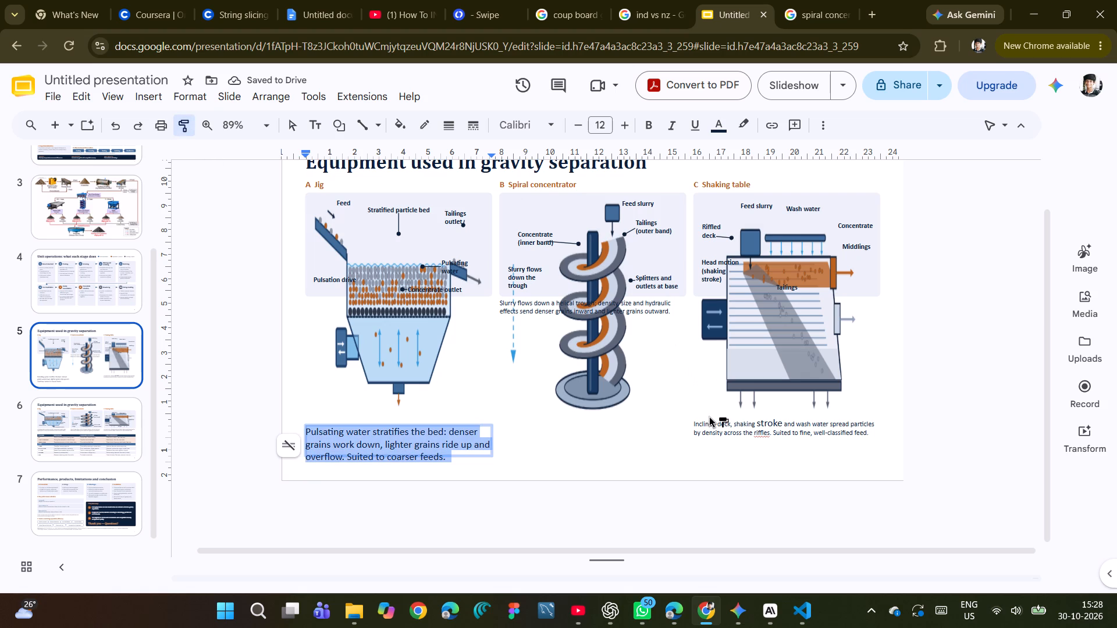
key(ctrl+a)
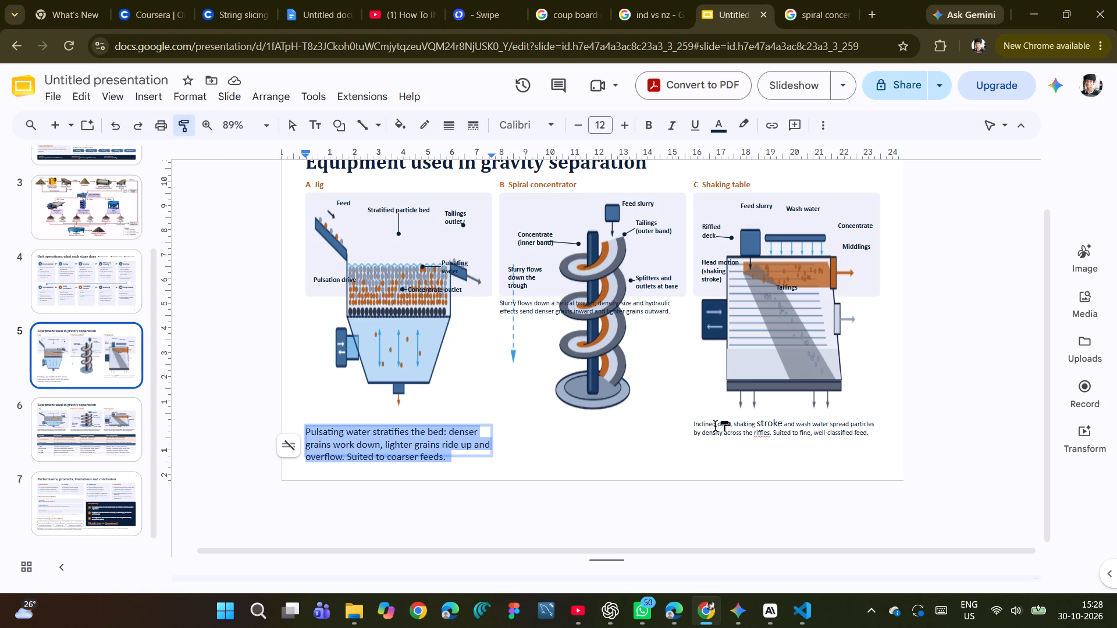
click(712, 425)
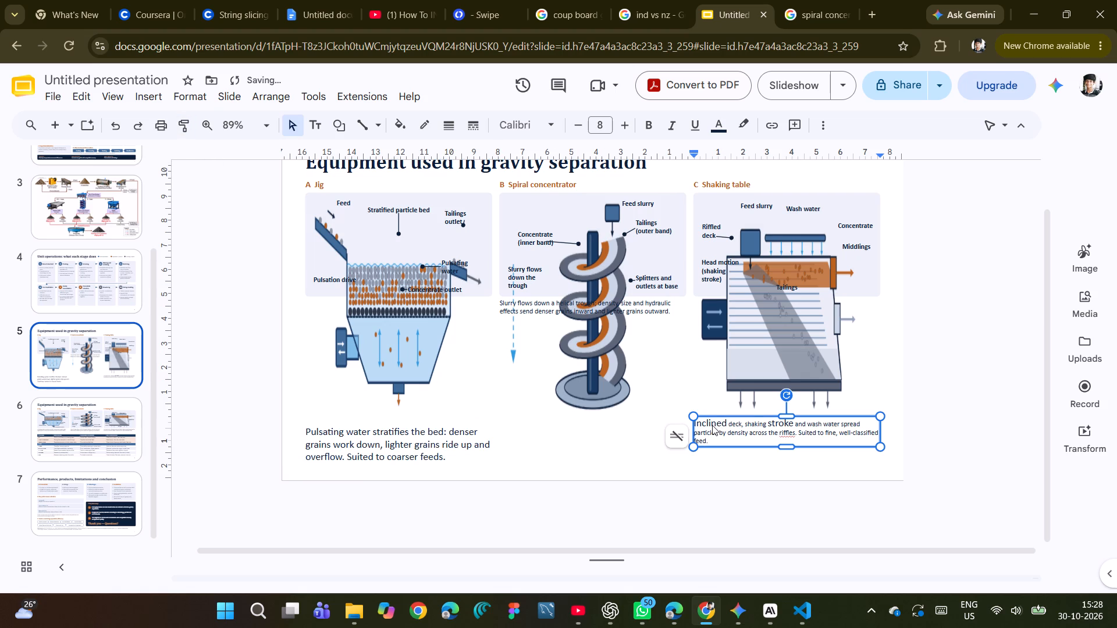
Set the font size of the entire shaking table caption to 12.
click(755, 421)
key(ctrl+a)
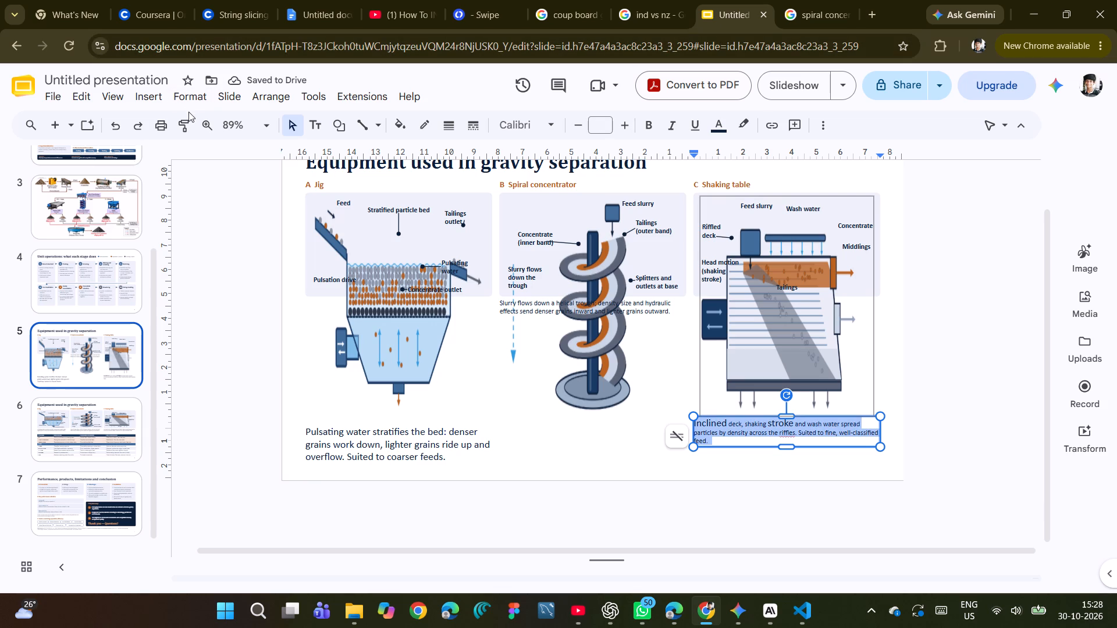
click(724, 423)
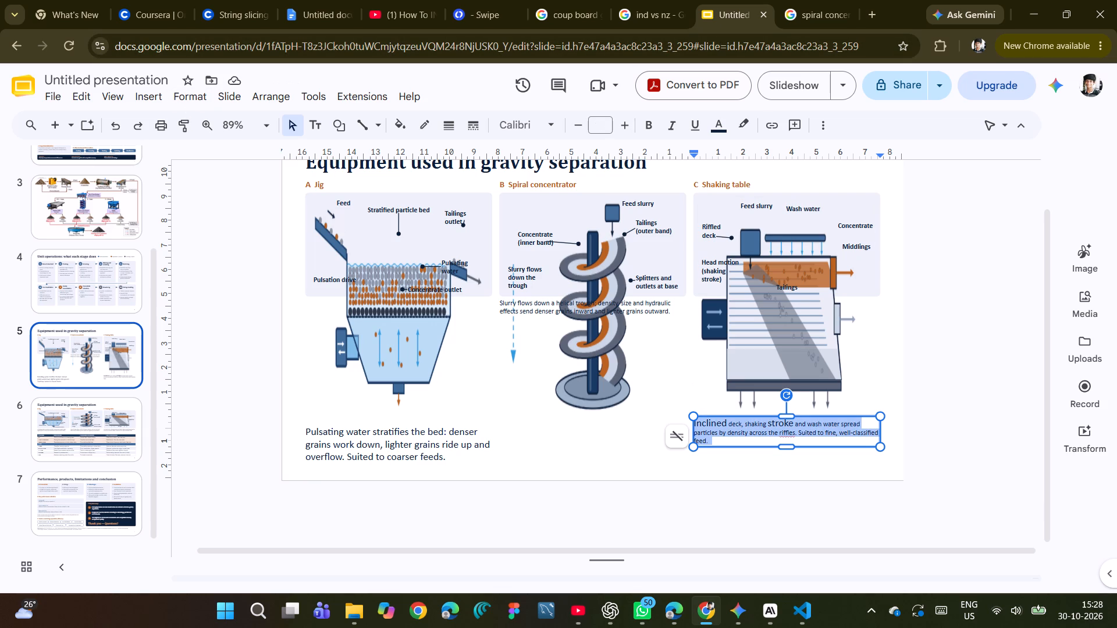
click(720, 429)
key(ctrl+a)
click(599, 122)
text(12)
key(Return)
click(930, 368)
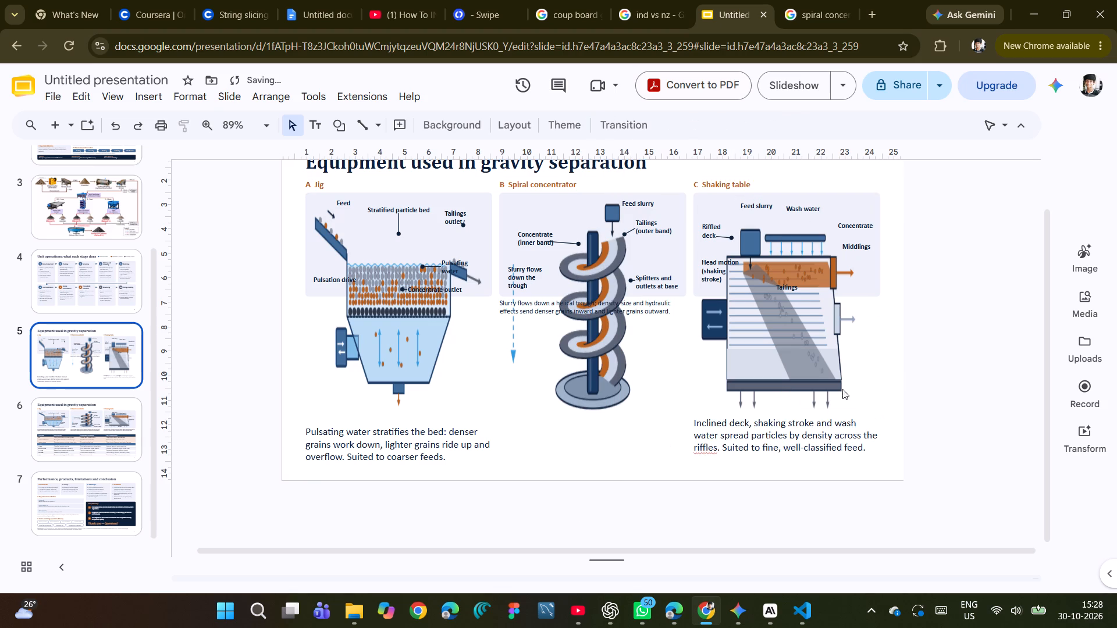
Extend the shaking table caption's text box slightly downward to fit its three lines of text.
click(769, 433)
drag(786, 447, 788, 457)
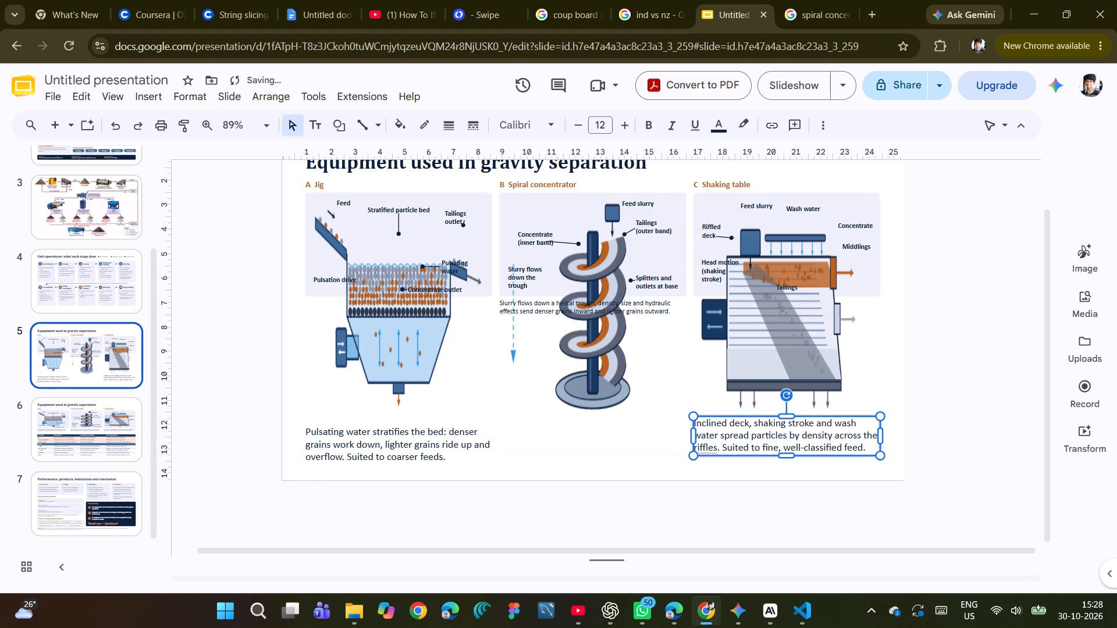
click(895, 451)
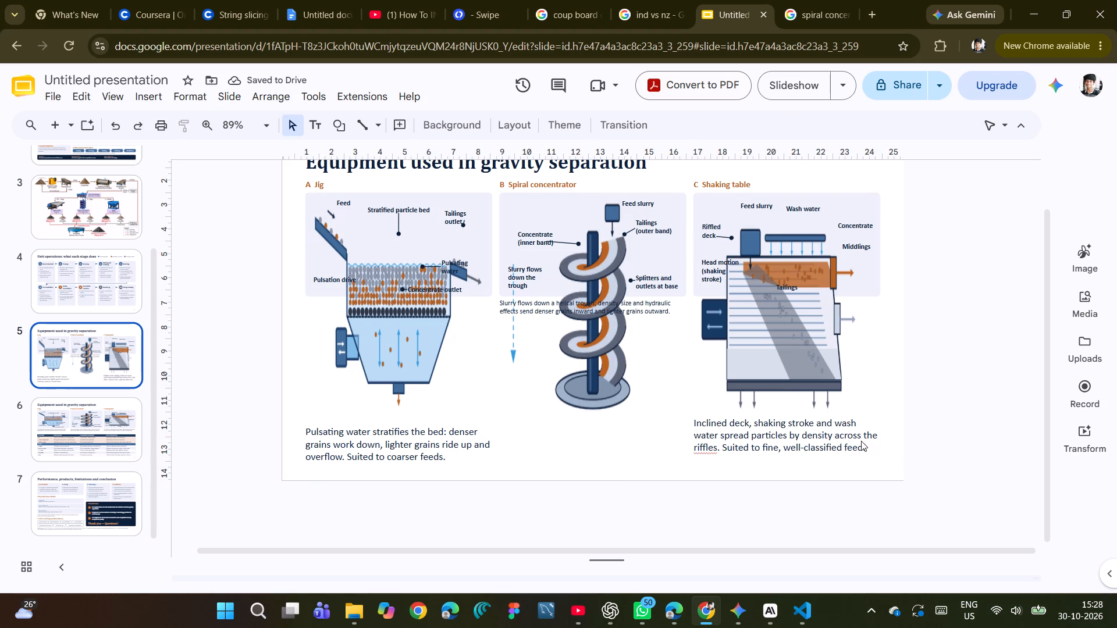
Move the shaking table caption straight down until it lines up with the jig caption.
click(858, 441)
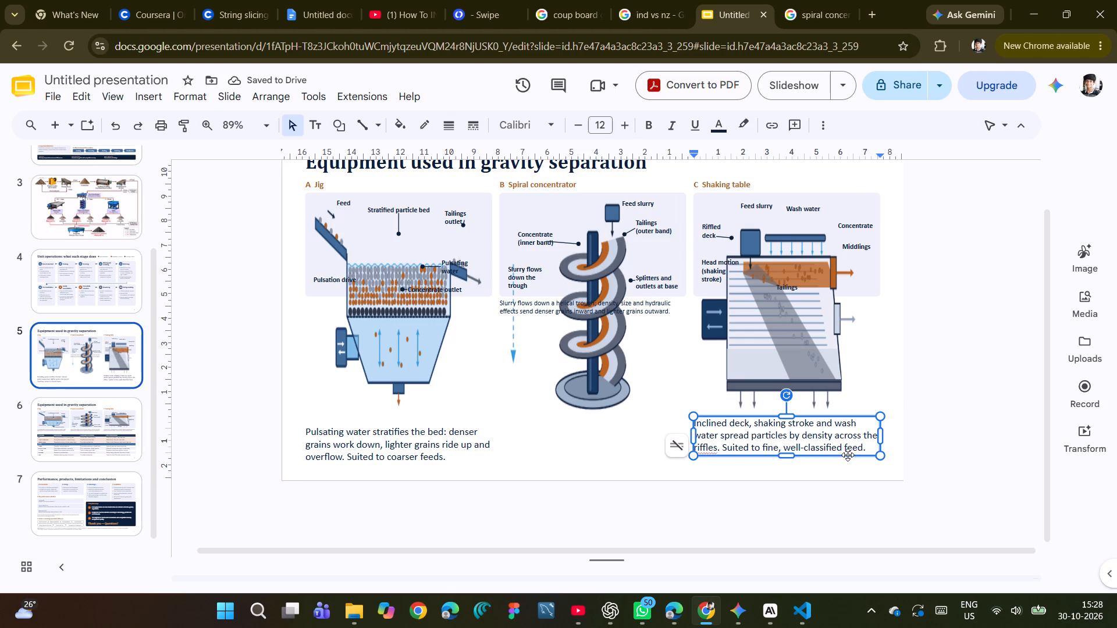
drag(848, 455, 848, 464)
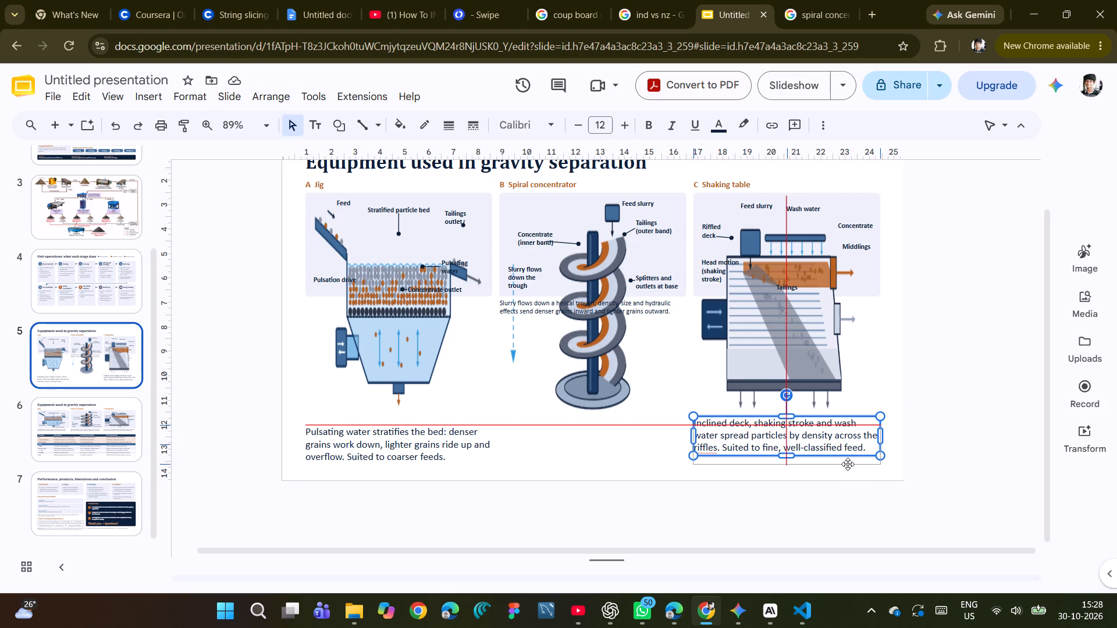
drag(848, 464, 847, 464)
click(653, 452)
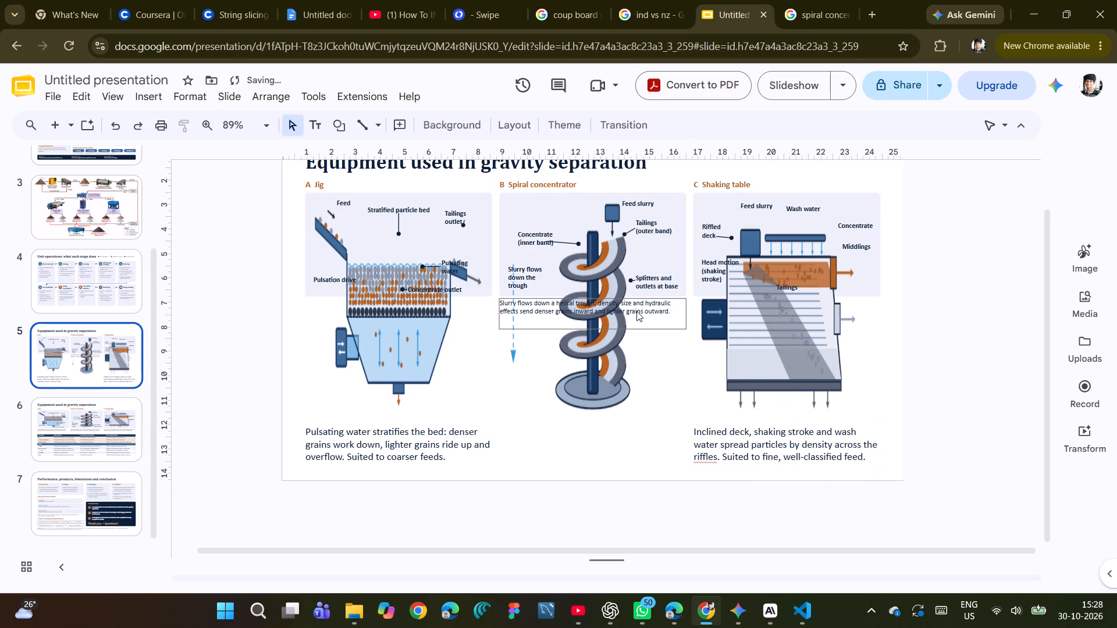
Set the font size of the entire spiral concentrator caption to 12.
click(636, 311)
key(ctrl+a)
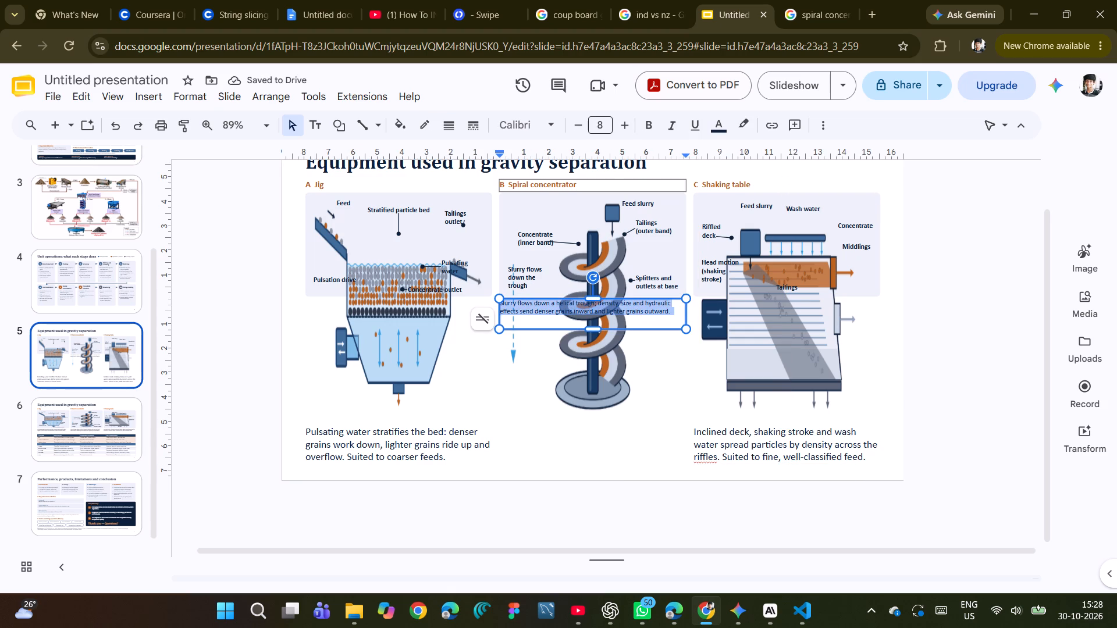
click(607, 124)
text(12)
key(Return)
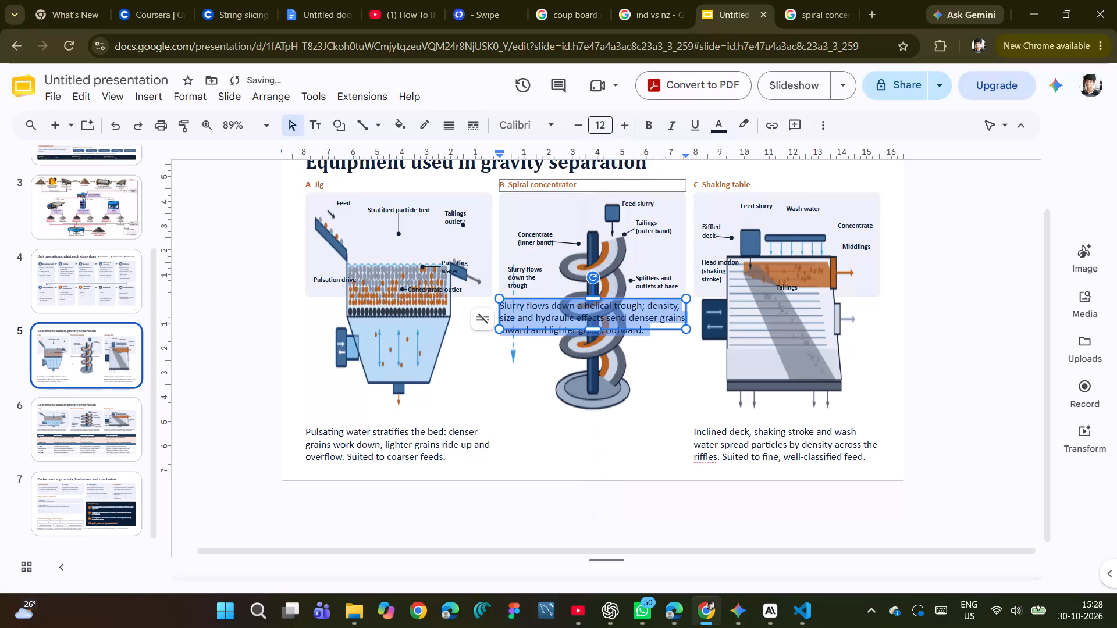
click(557, 465)
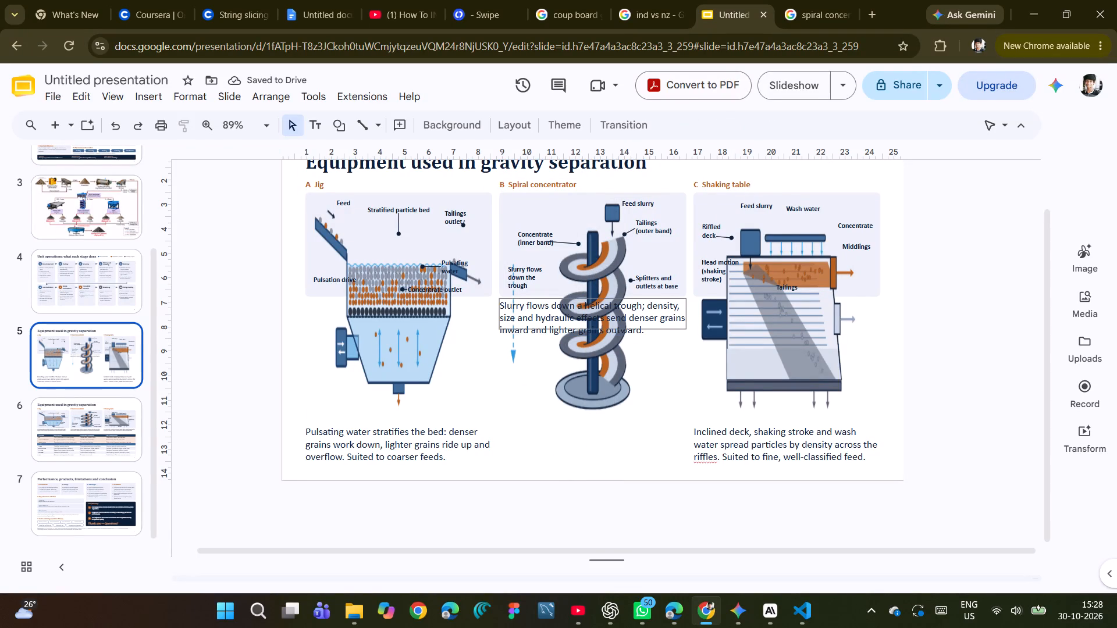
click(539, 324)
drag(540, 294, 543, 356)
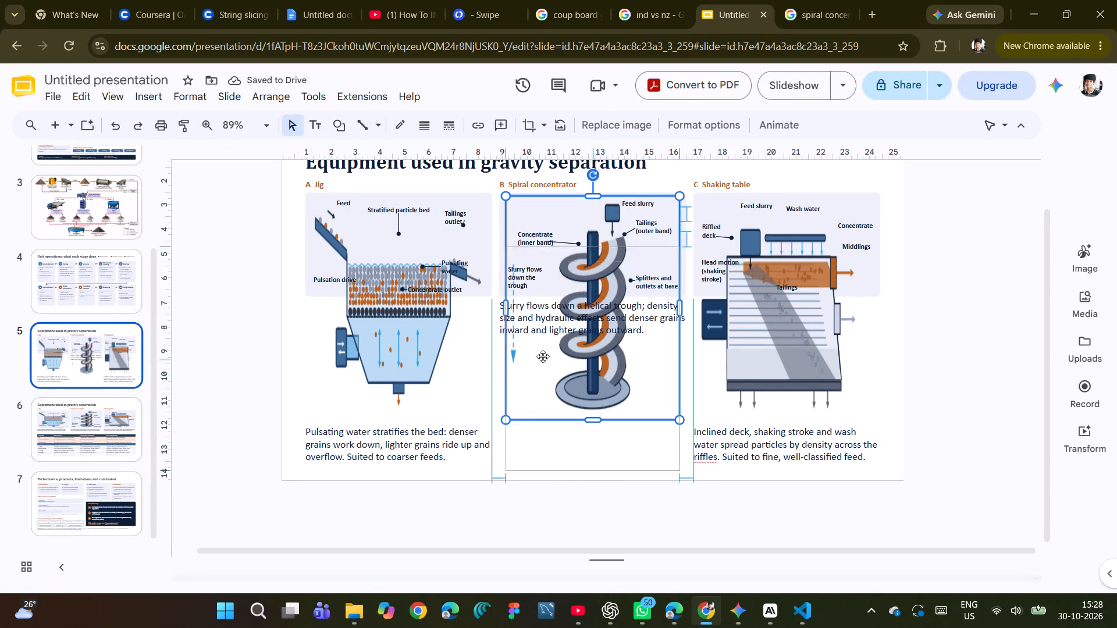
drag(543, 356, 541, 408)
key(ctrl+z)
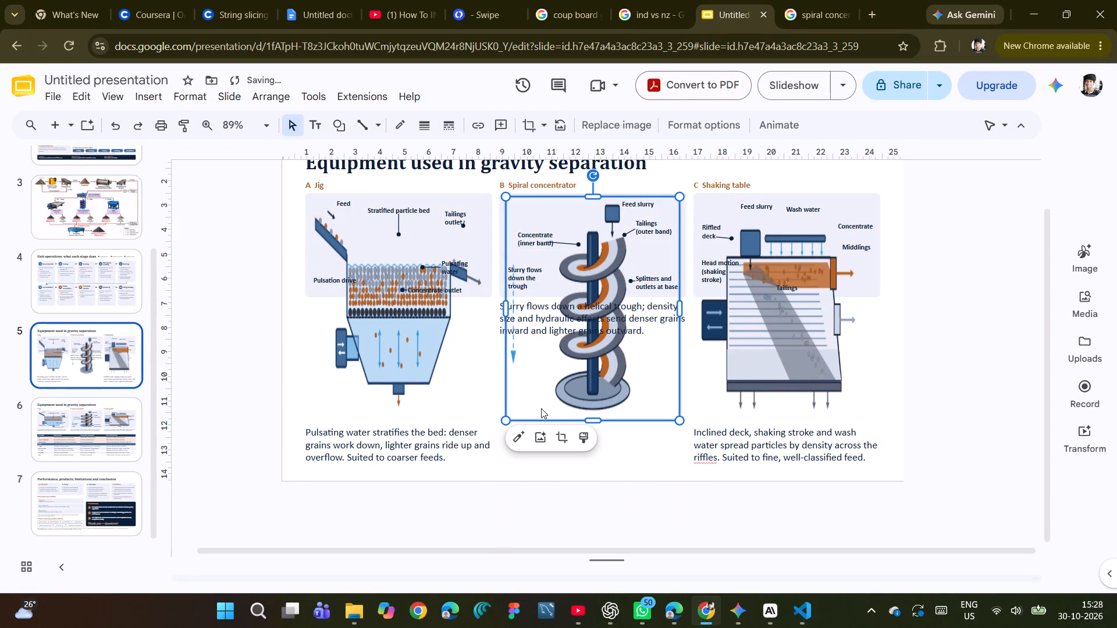
Move the spiral concentrator caption straight down to below its stretched diagram.
click(535, 320)
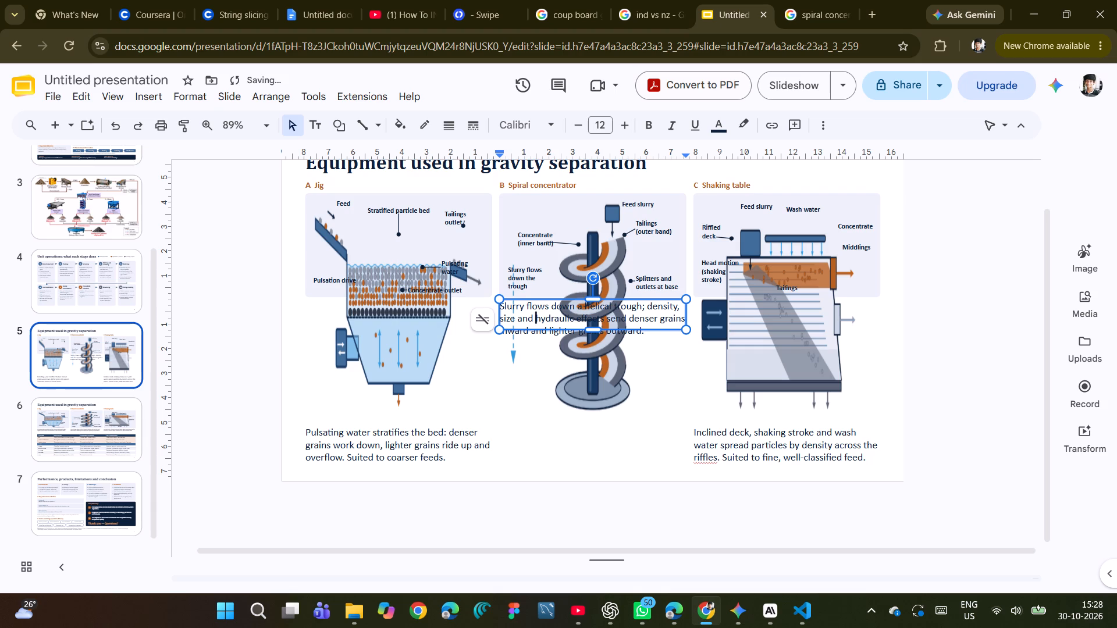
drag(535, 297, 541, 387)
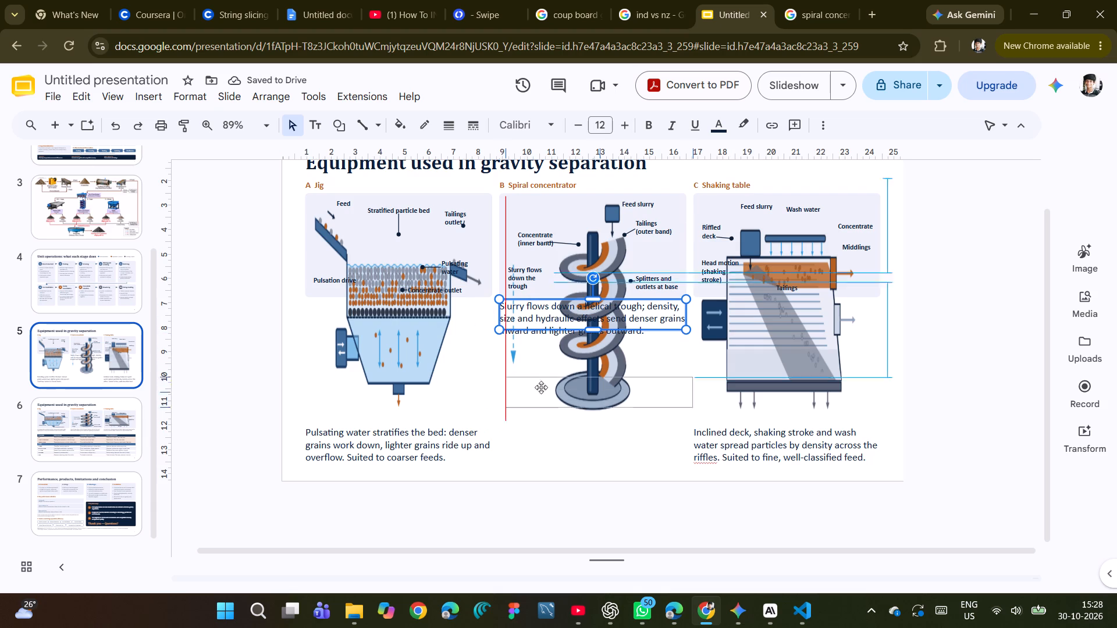
drag(541, 387, 536, 428)
click(540, 520)
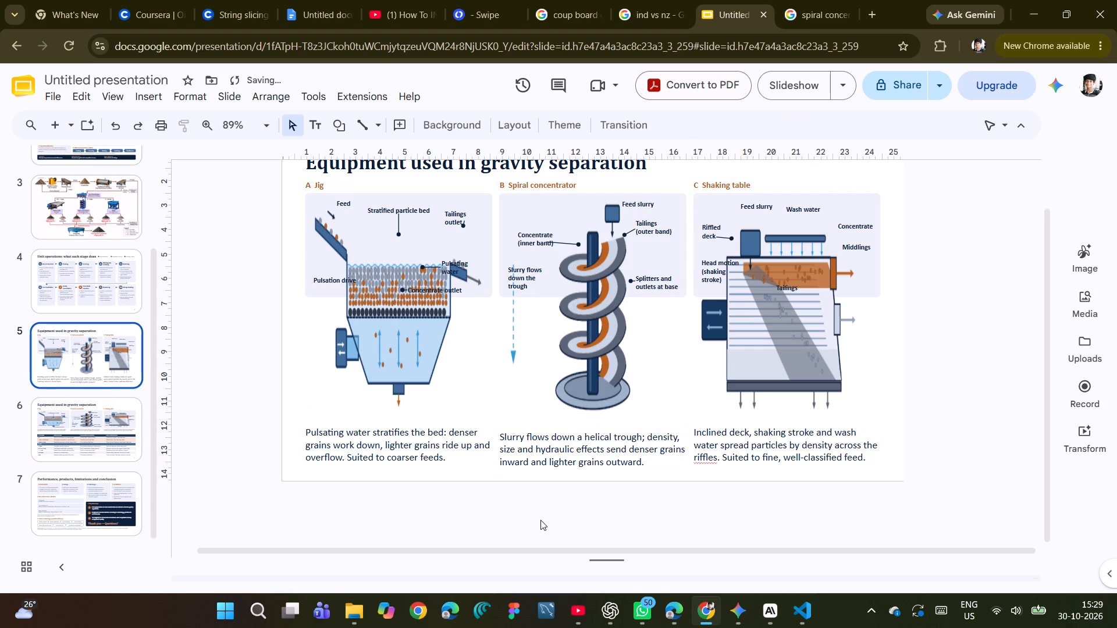
Nudge the spiral concentrator caption vertically until its text lines are level with the jig and shaking table captions.
click(572, 440)
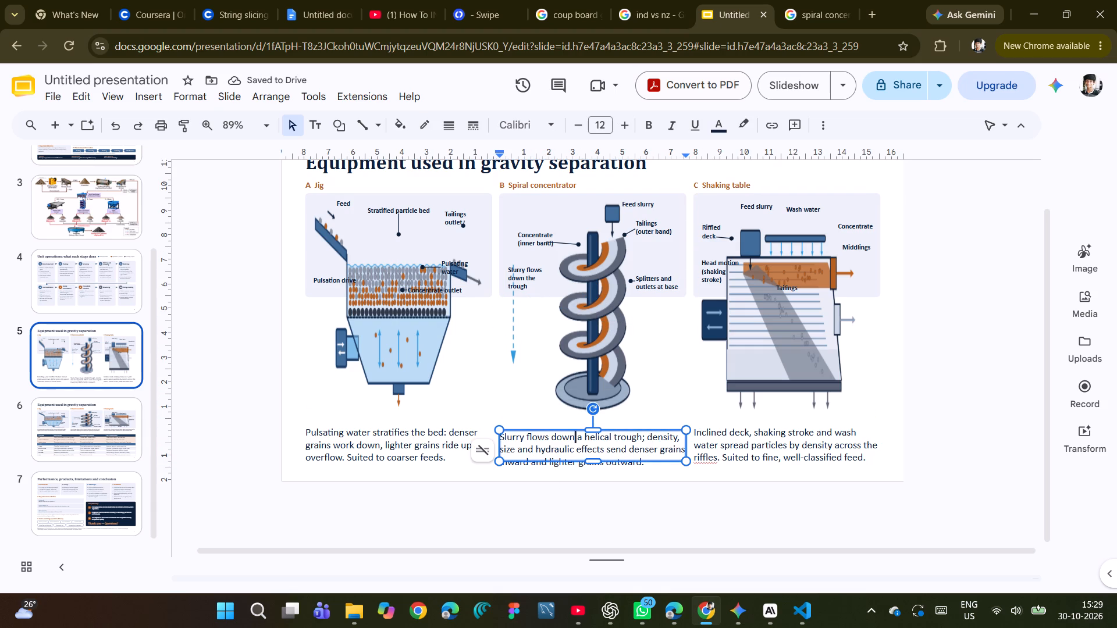
click(643, 424)
click(643, 430)
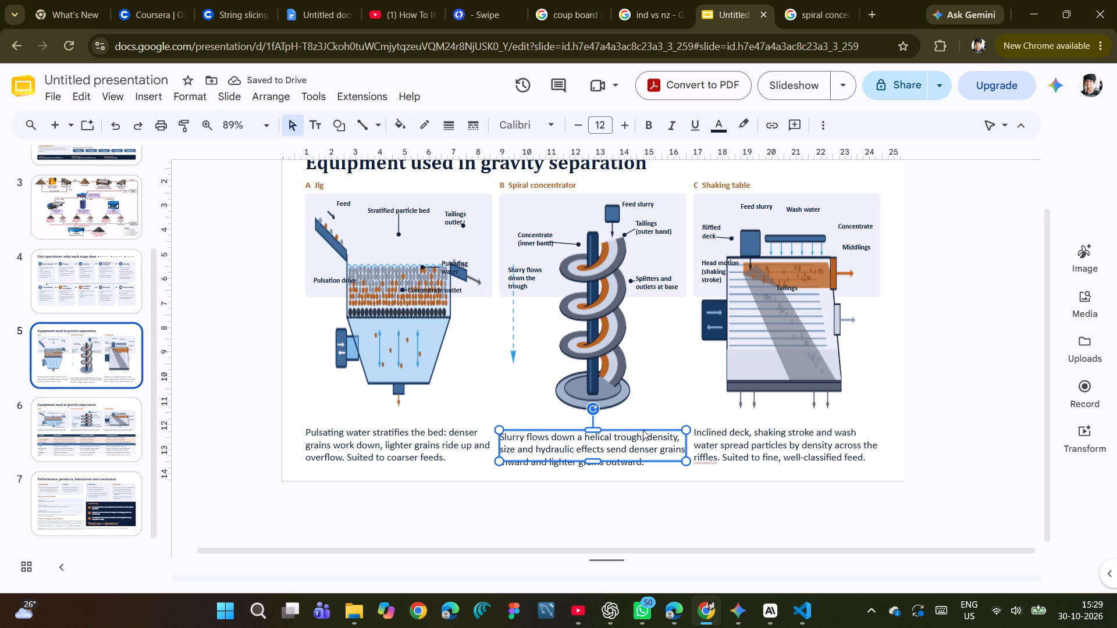
key(Up)
key(Up)
key(Up)
key(Up)
key(Up)
key(Up)
key(Up)
key(Up)
key(Up)
key(Up)
key(Up)
key(Up)
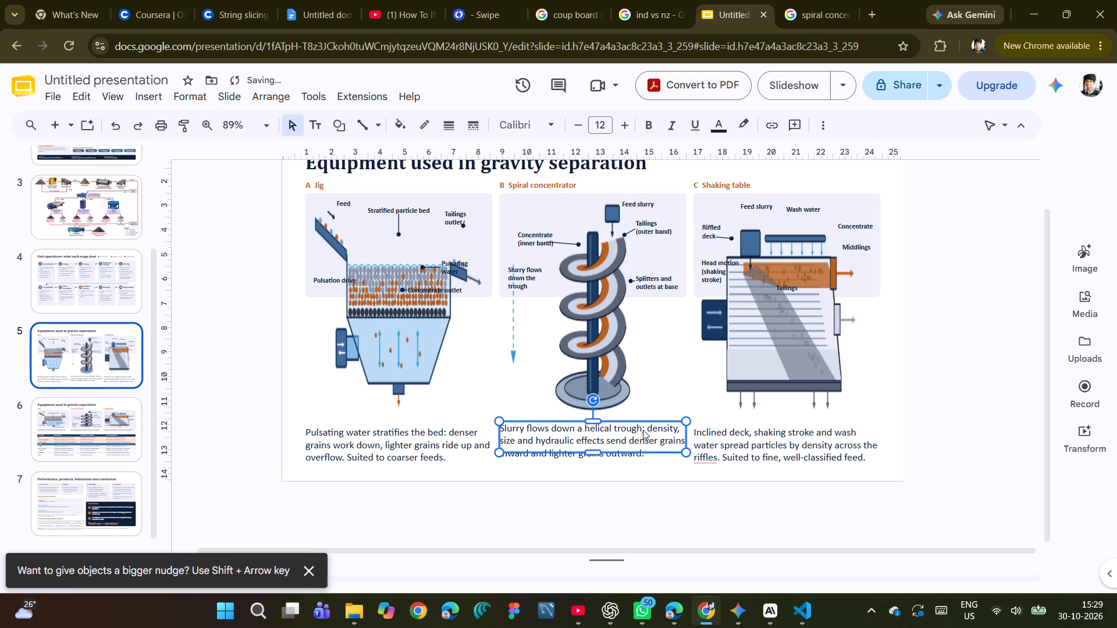
key(Down)
key(Down)
key(Down)
key(Down)
key(Down)
key(Down)
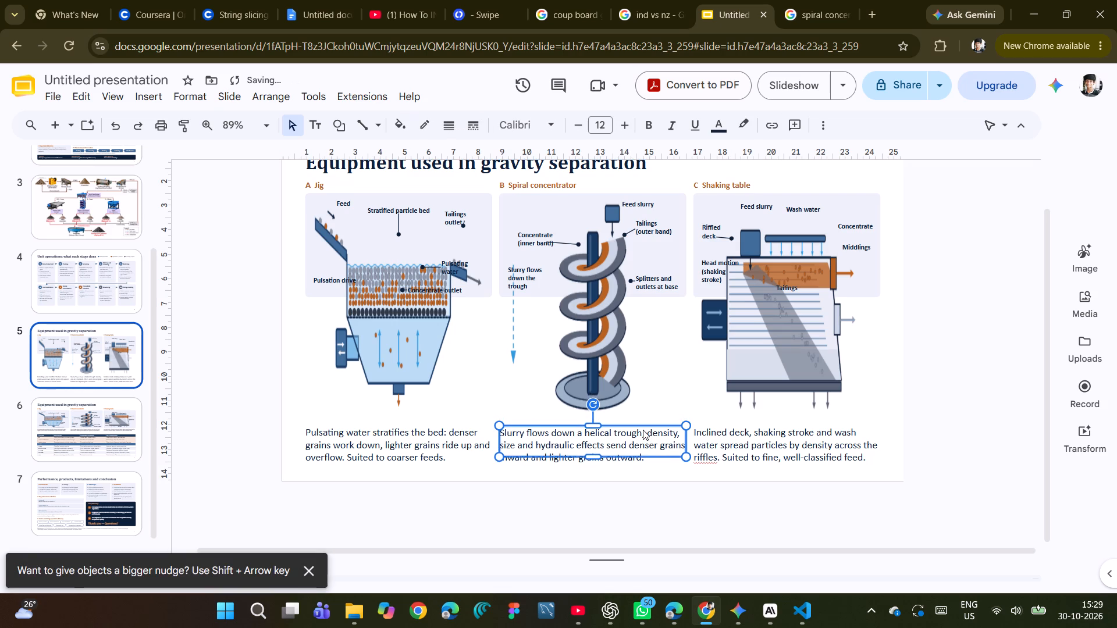
click(308, 564)
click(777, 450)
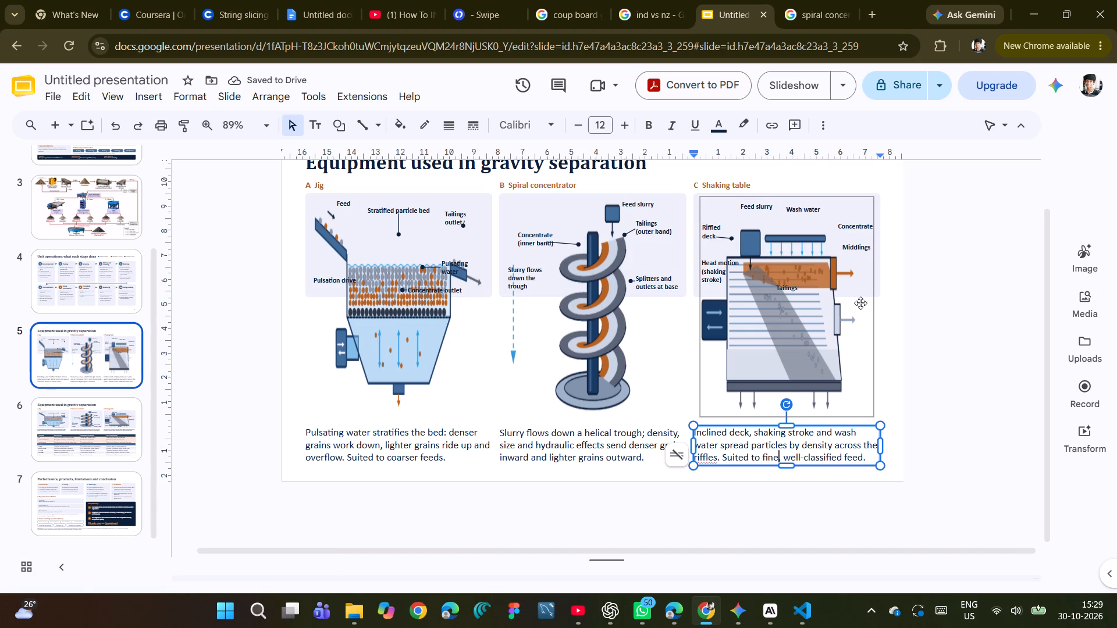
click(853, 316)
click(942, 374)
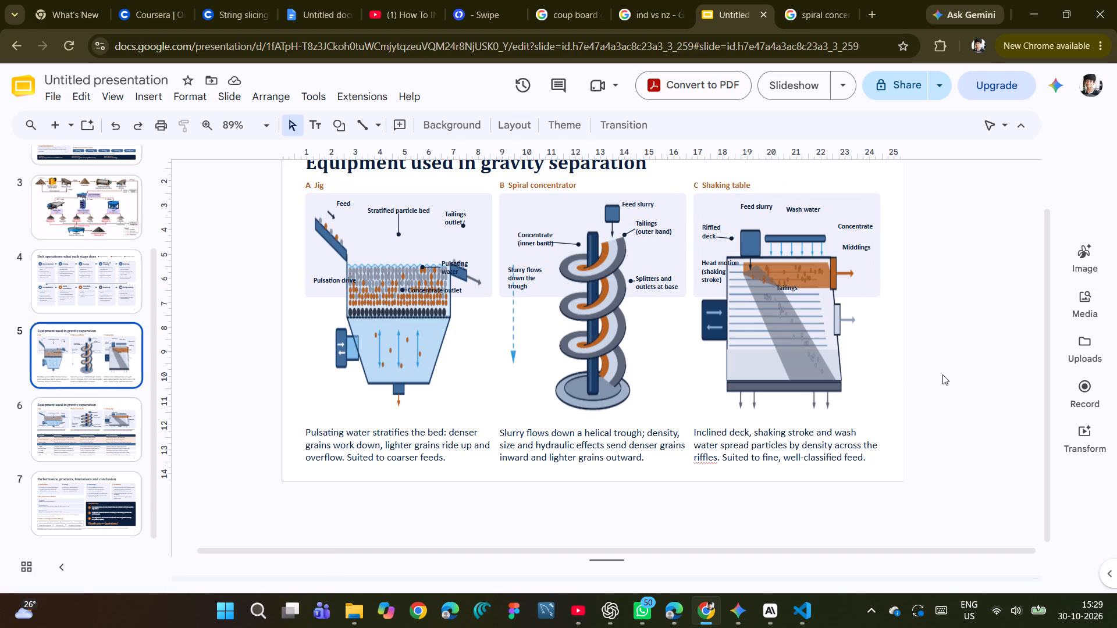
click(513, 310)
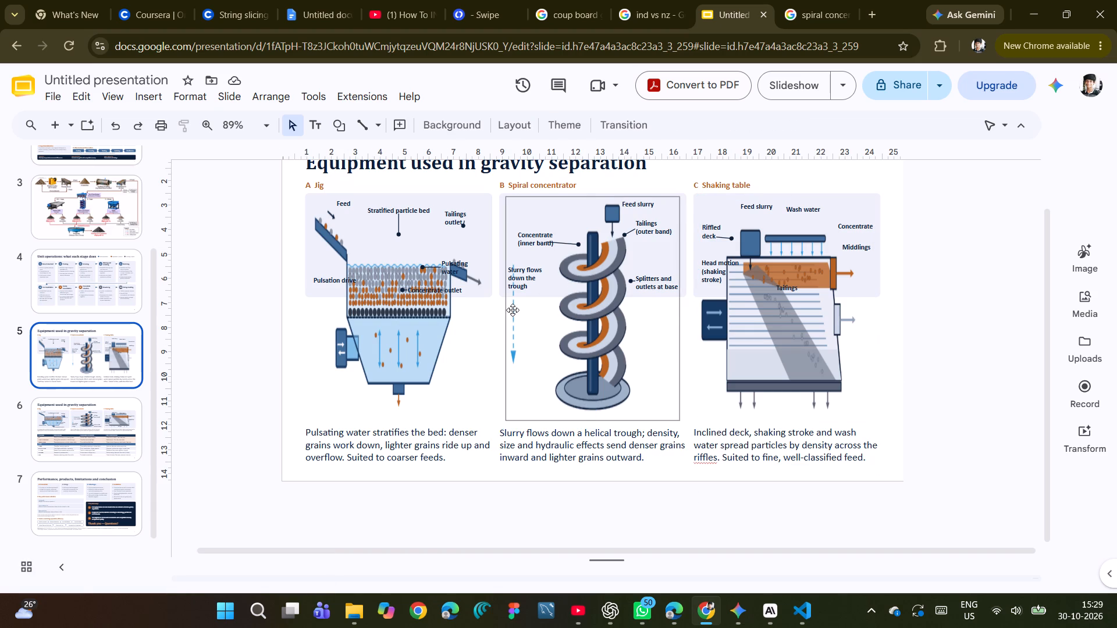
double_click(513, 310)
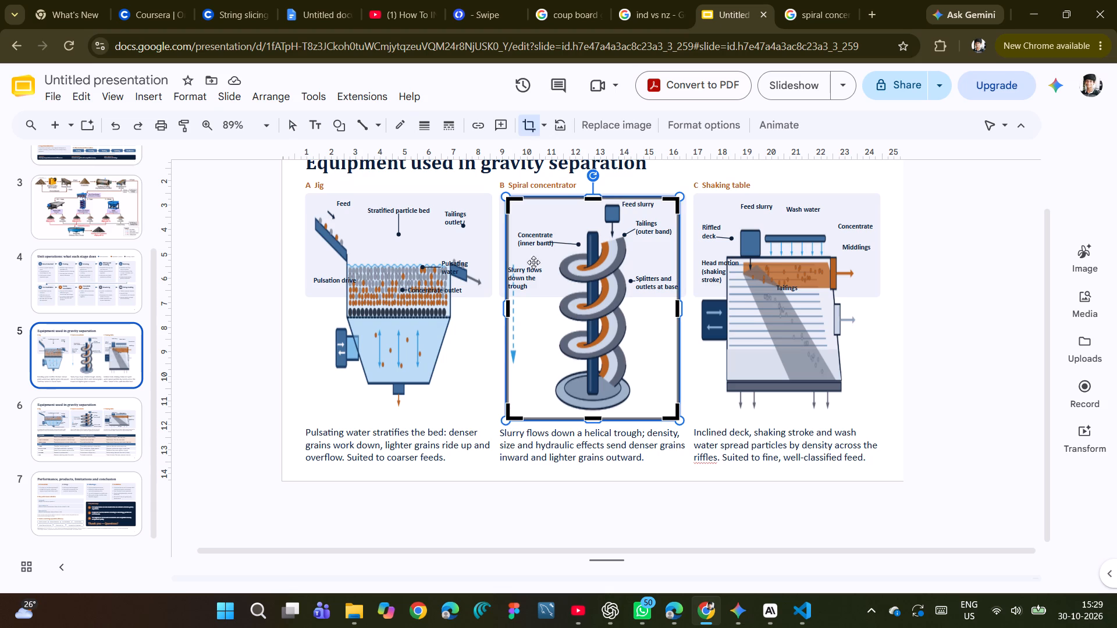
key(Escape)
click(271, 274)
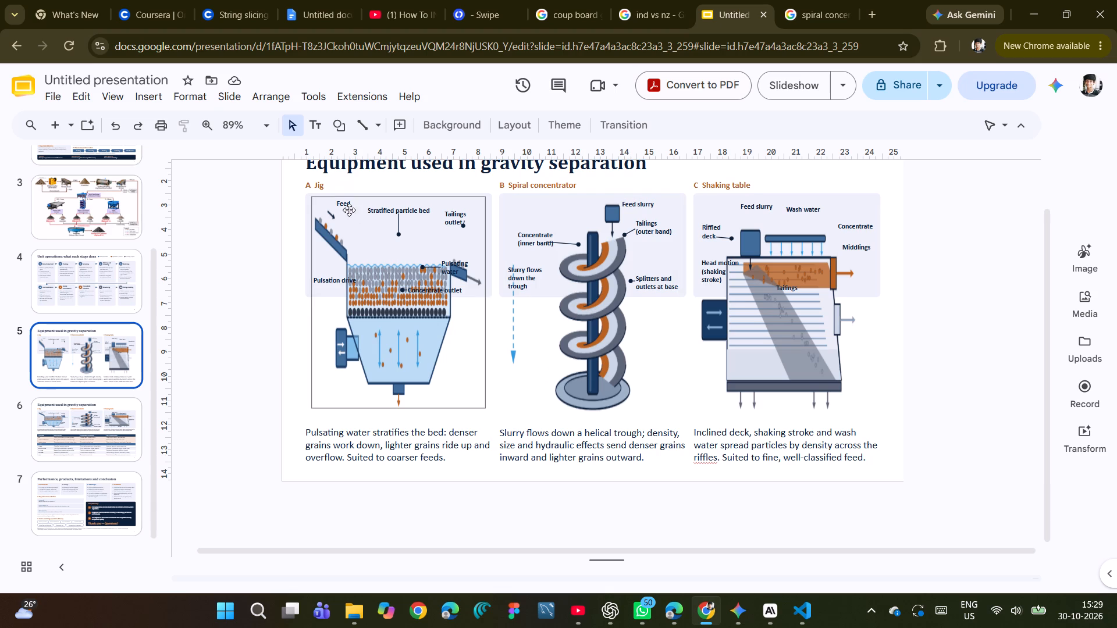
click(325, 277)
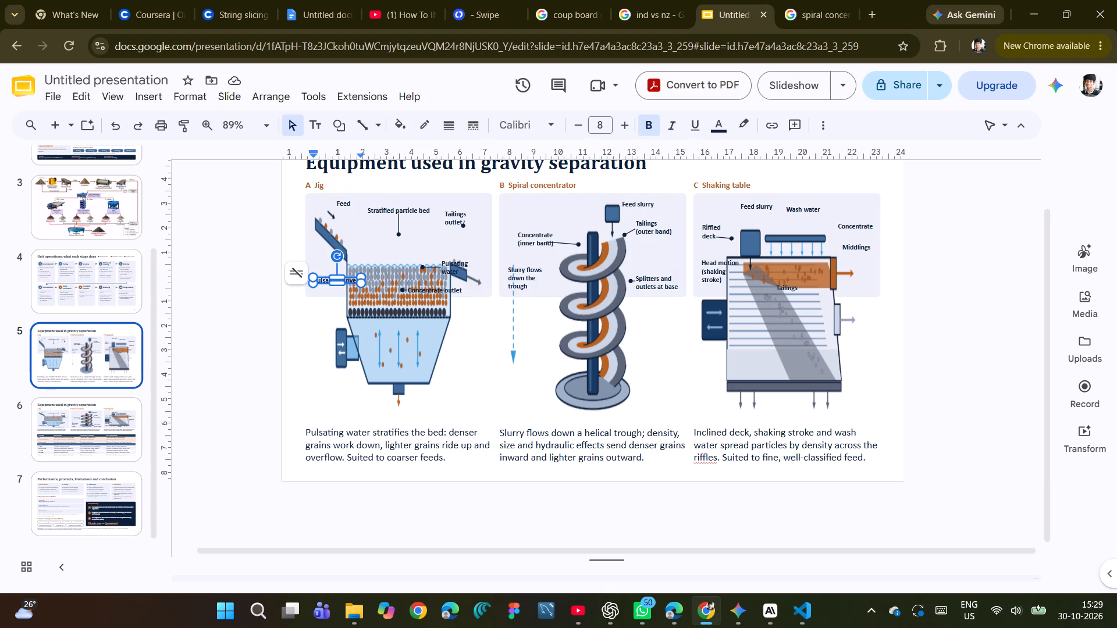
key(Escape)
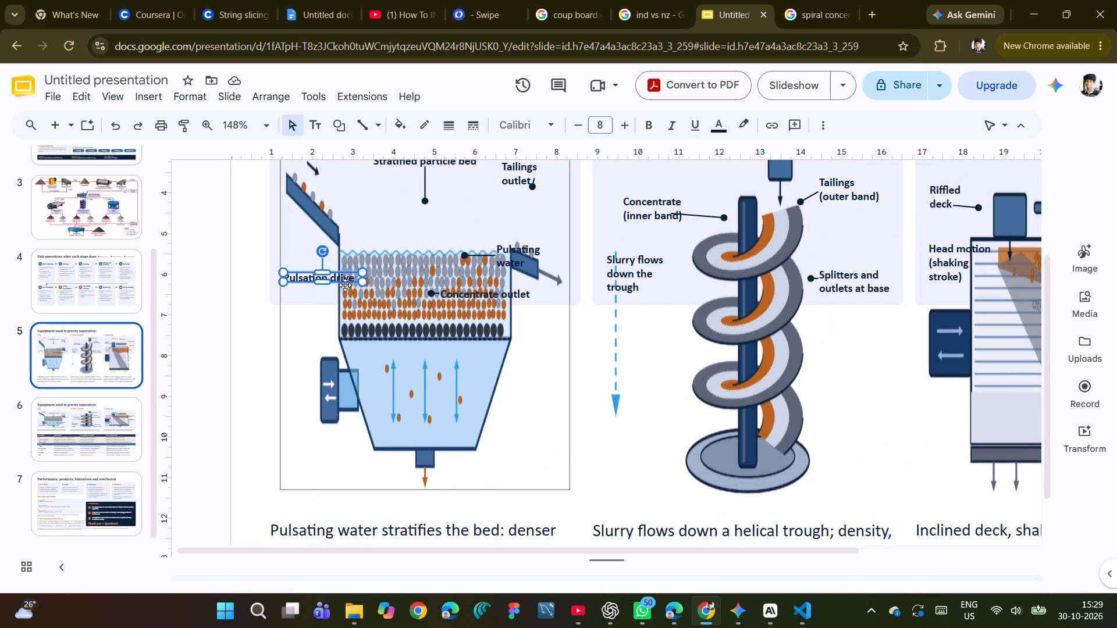
On slide 6, delete the three equipment diagrams together with their labels, headings and captions, keeping the title and table.
click(101, 430)
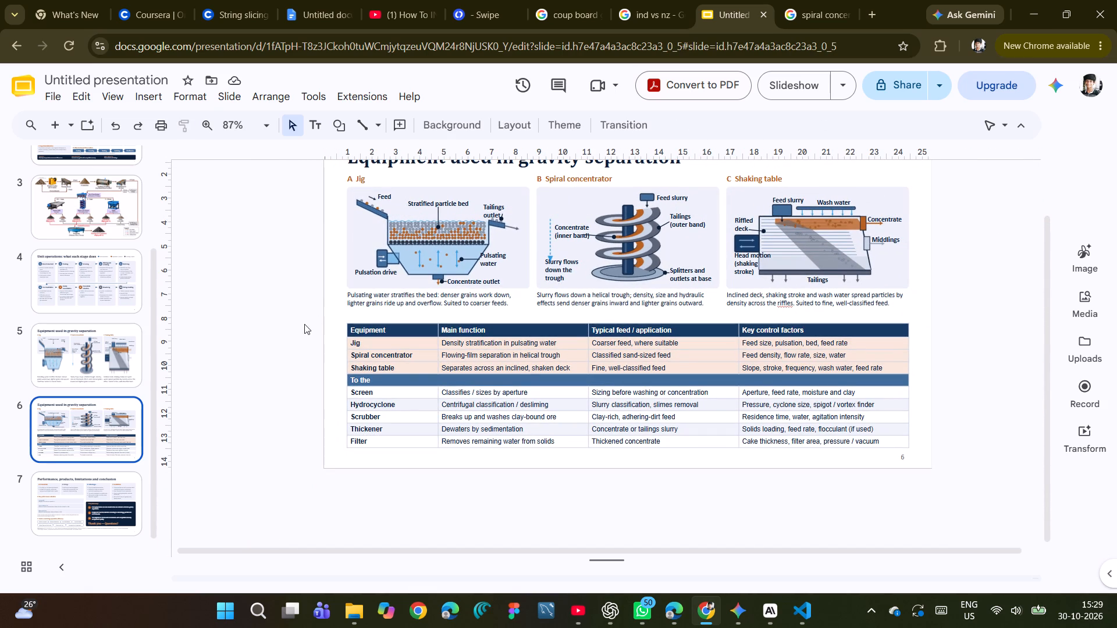
drag(305, 311, 819, 187)
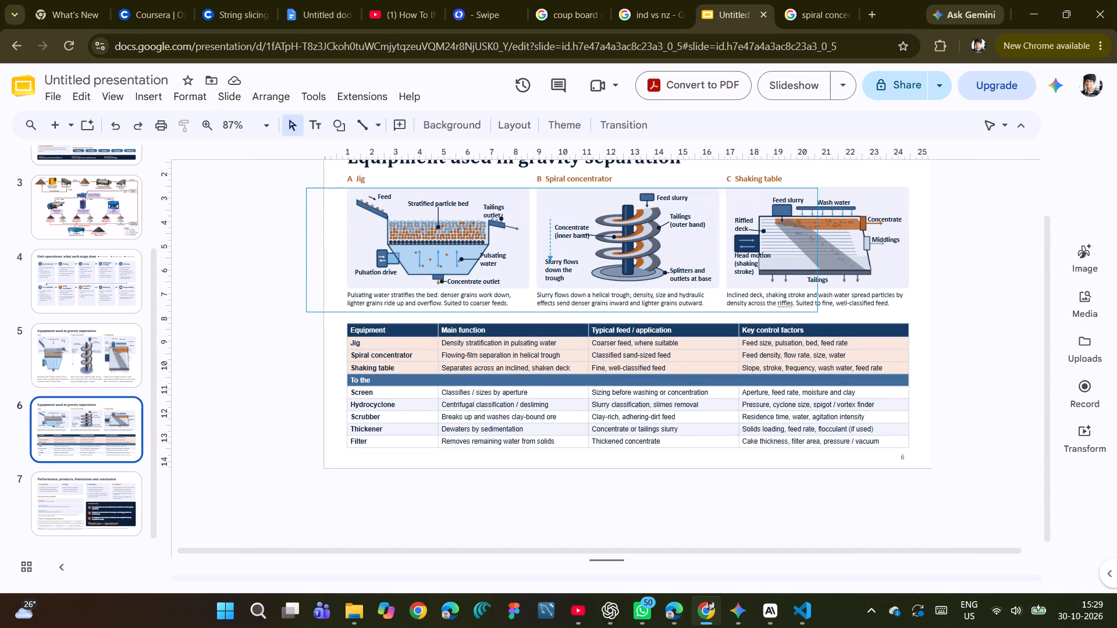
drag(819, 187, 978, 174)
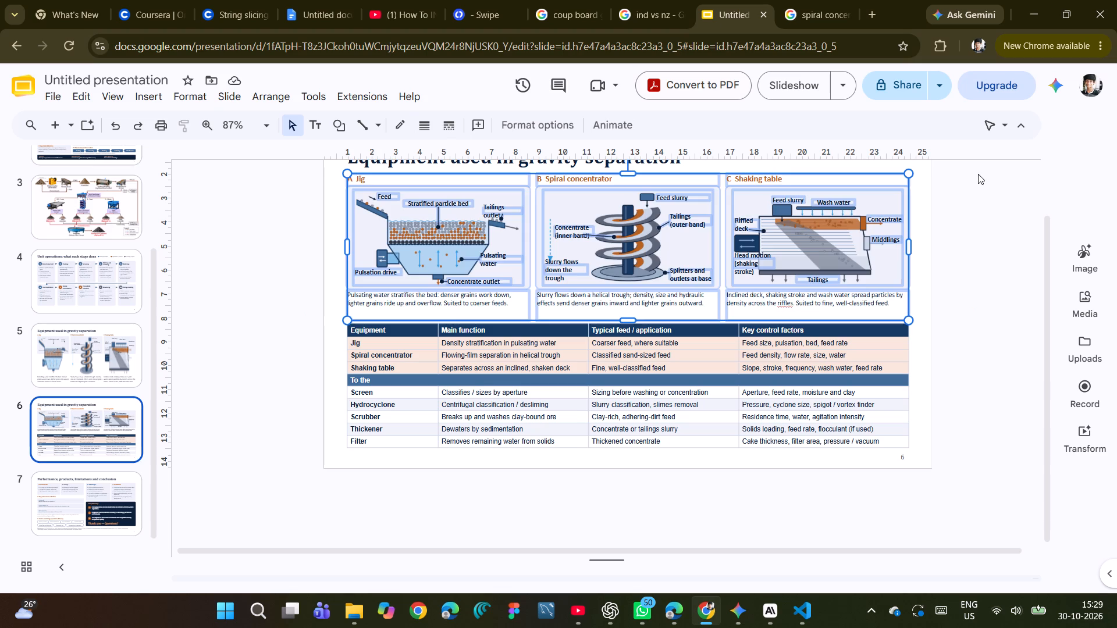
key(BackSpace)
scroll(660, 191, up, 1)
scroll(660, 191, down, 1)
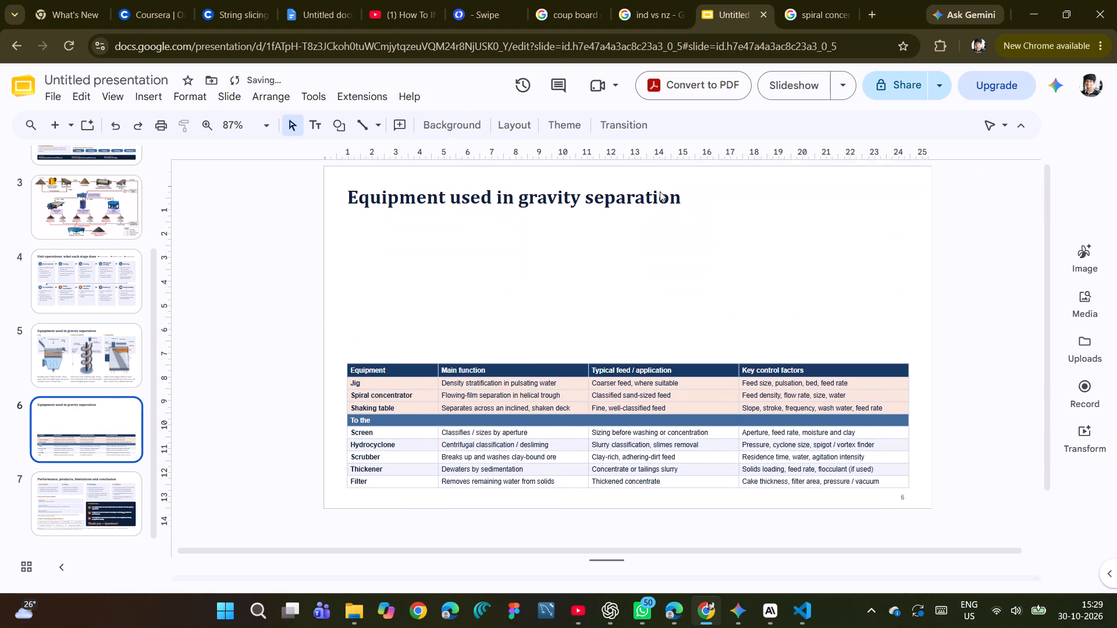
Enlarge the equipment table on slide 6 from its upper-right corner, extending it to the slide's right edge and slightly upward.
scroll(660, 191, down, 1)
click(432, 373)
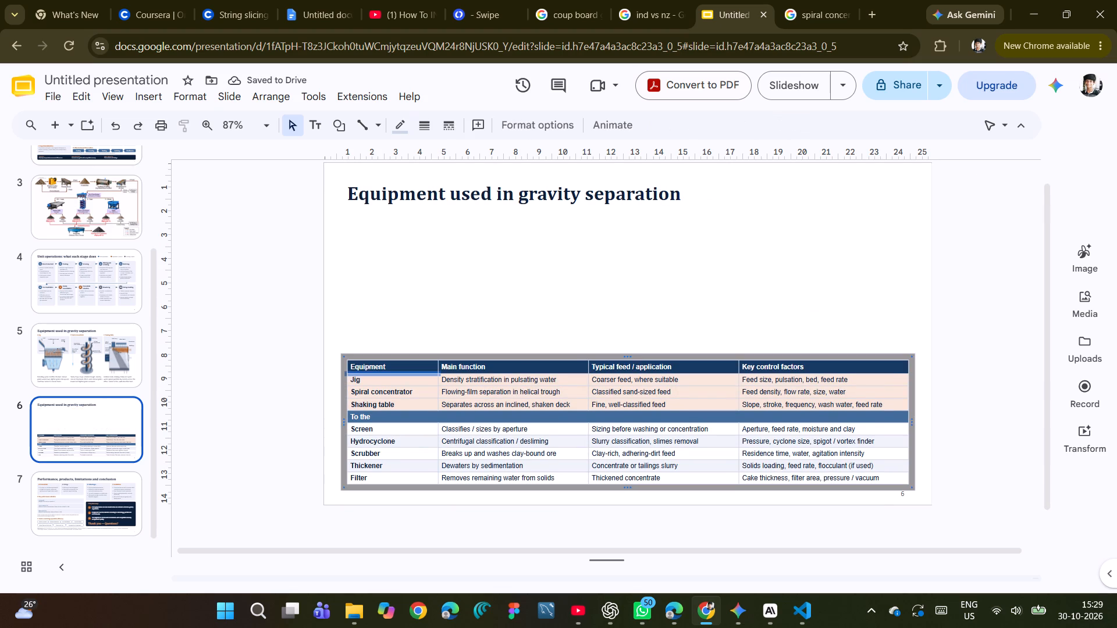
drag(911, 356, 935, 323)
drag(824, 369, 806, 338)
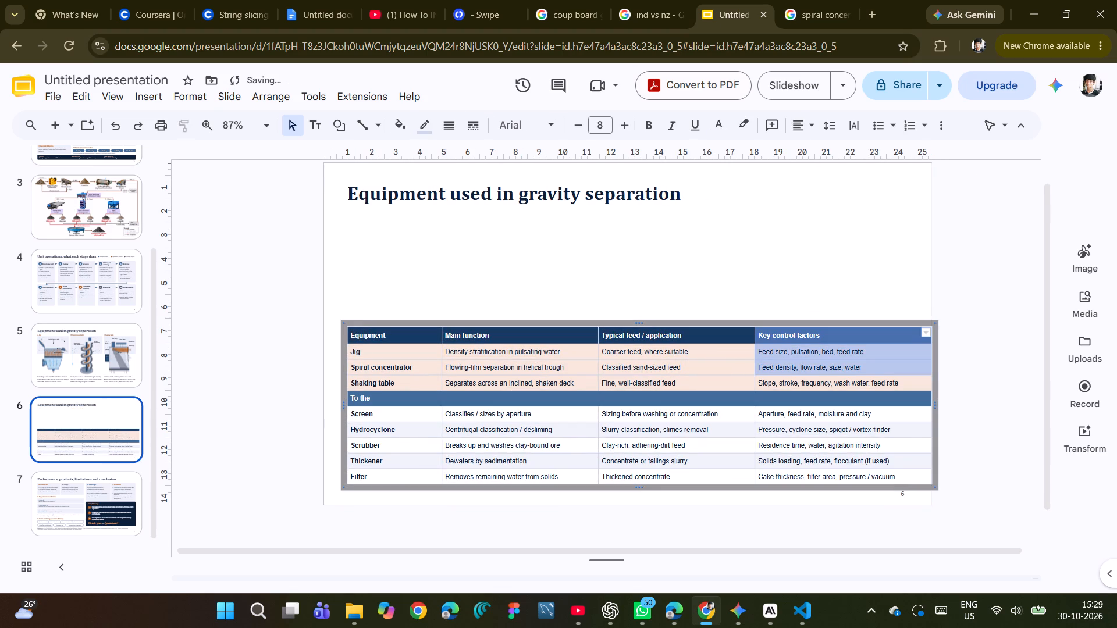
key(Escape)
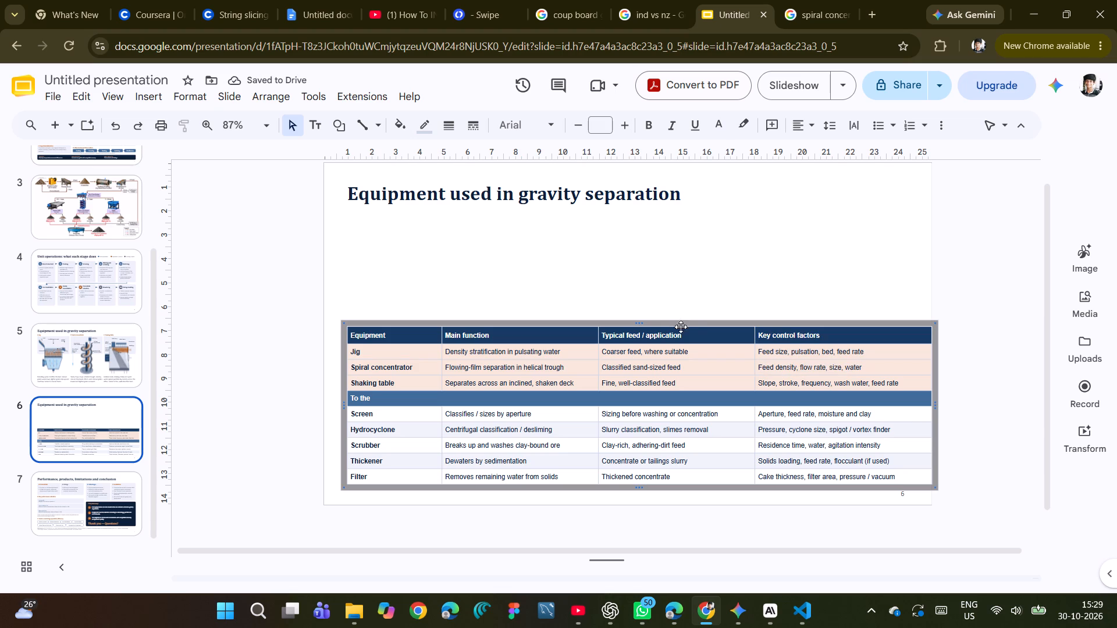
Move the enlarged equipment table up to just below the slide title, keeping it inside the slide's side edges.
drag(680, 324, 670, 277)
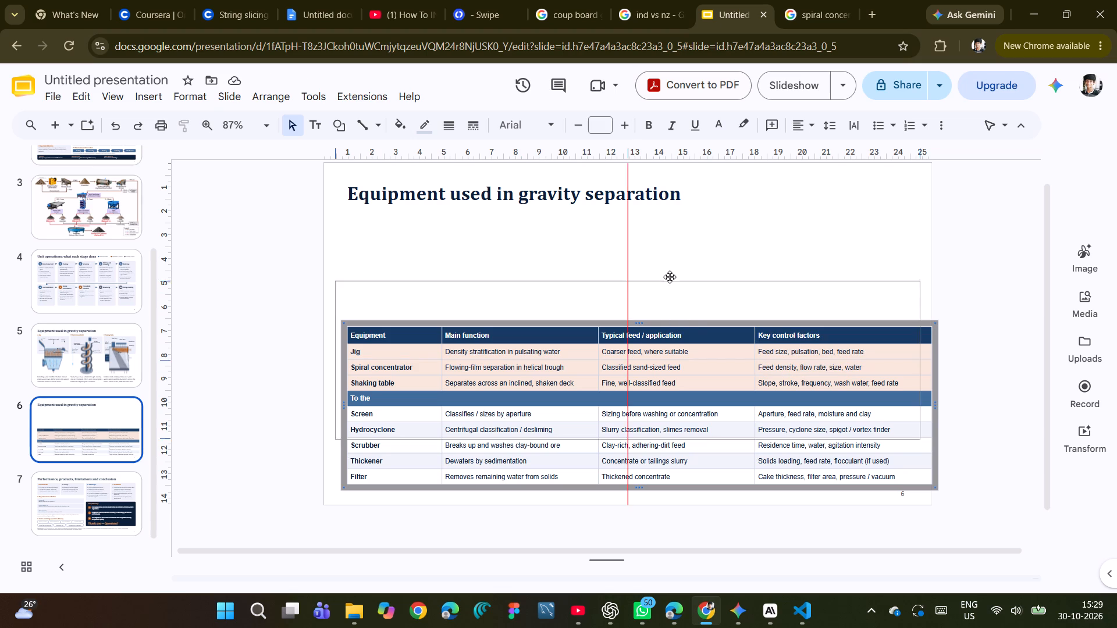
drag(670, 277, 672, 242)
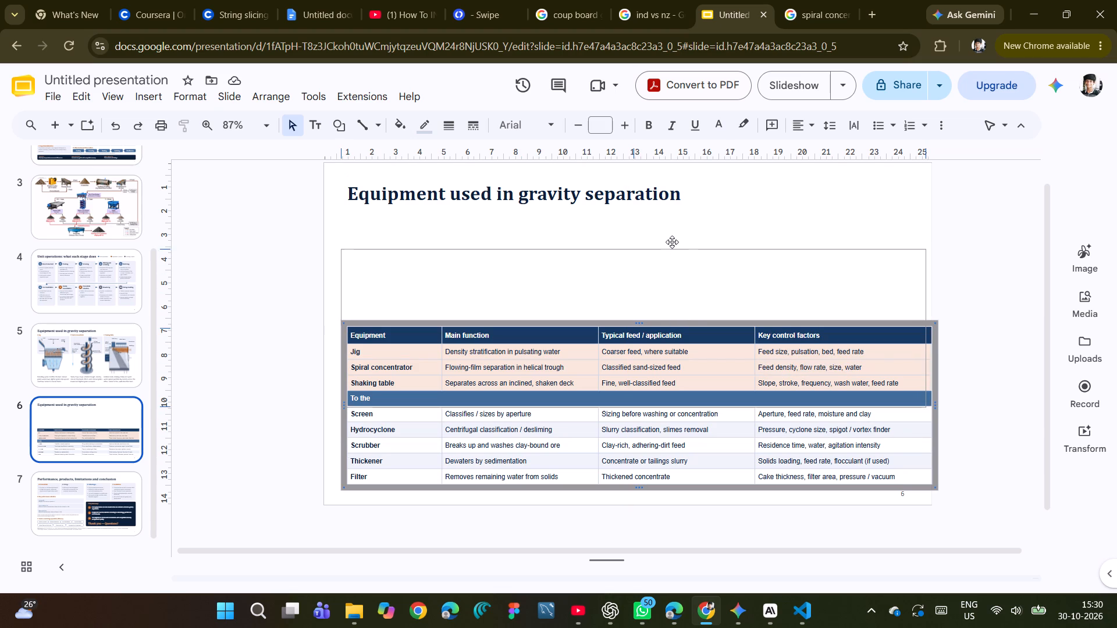
drag(672, 242, 675, 222)
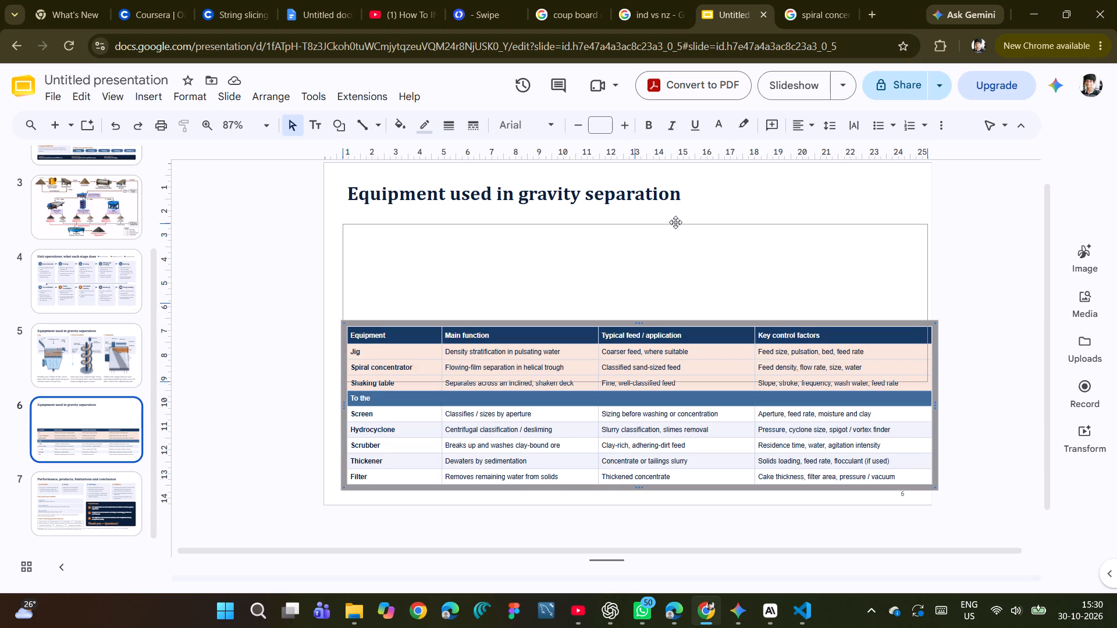
drag(675, 222, 680, 213)
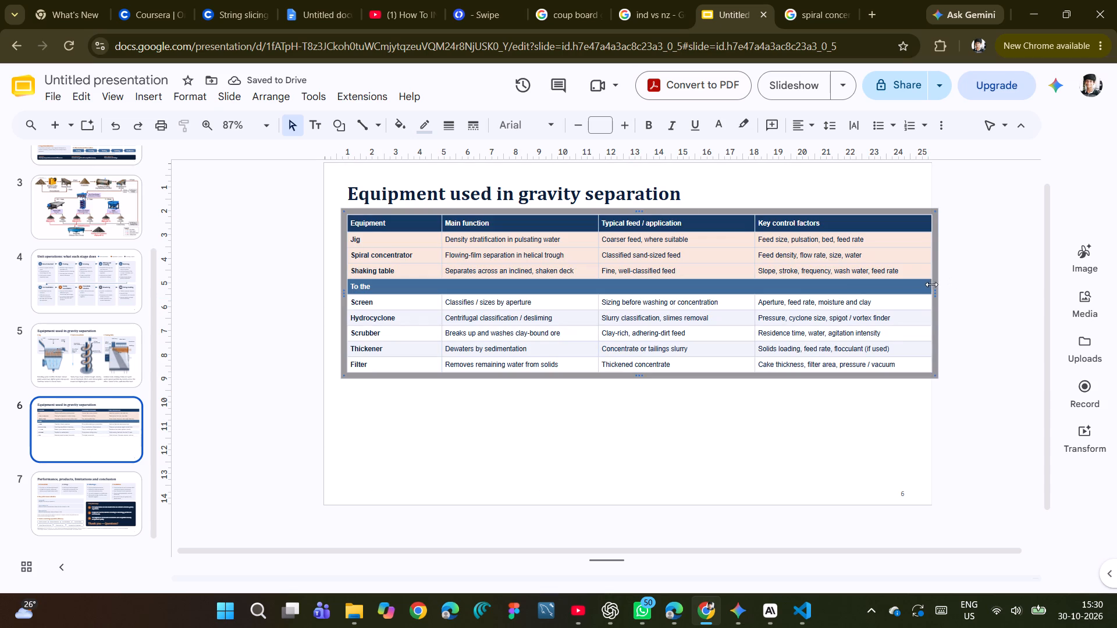
drag(931, 284, 916, 292)
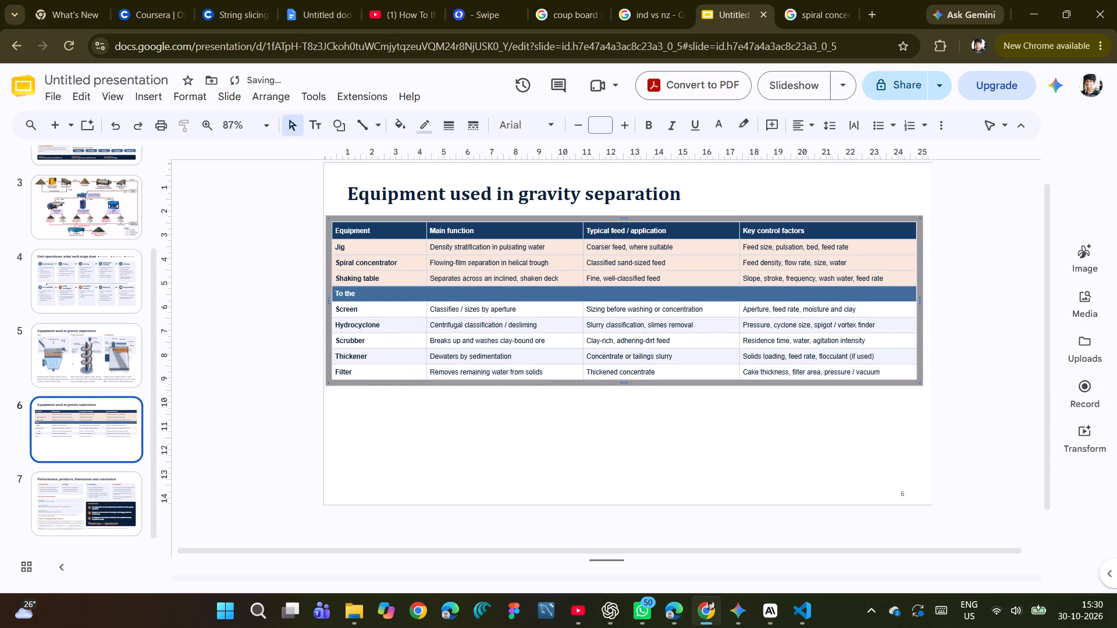
drag(845, 218, 853, 208)
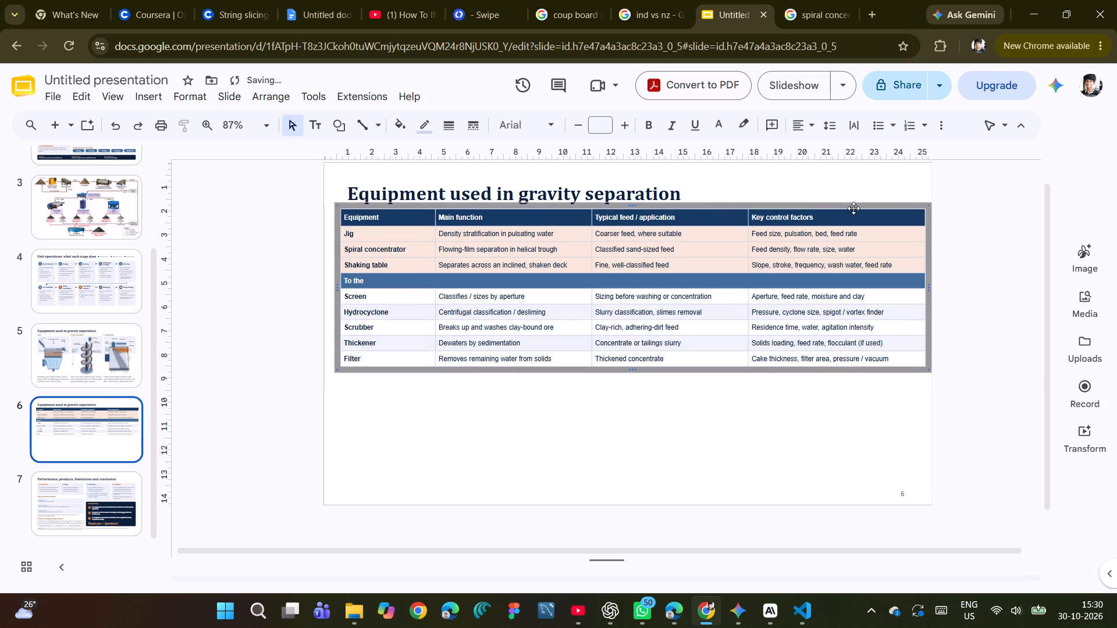
Nudge the slide 6 title horizontally outward until its text starts just beyond the equipment table's left edge.
click(648, 192)
key(Escape)
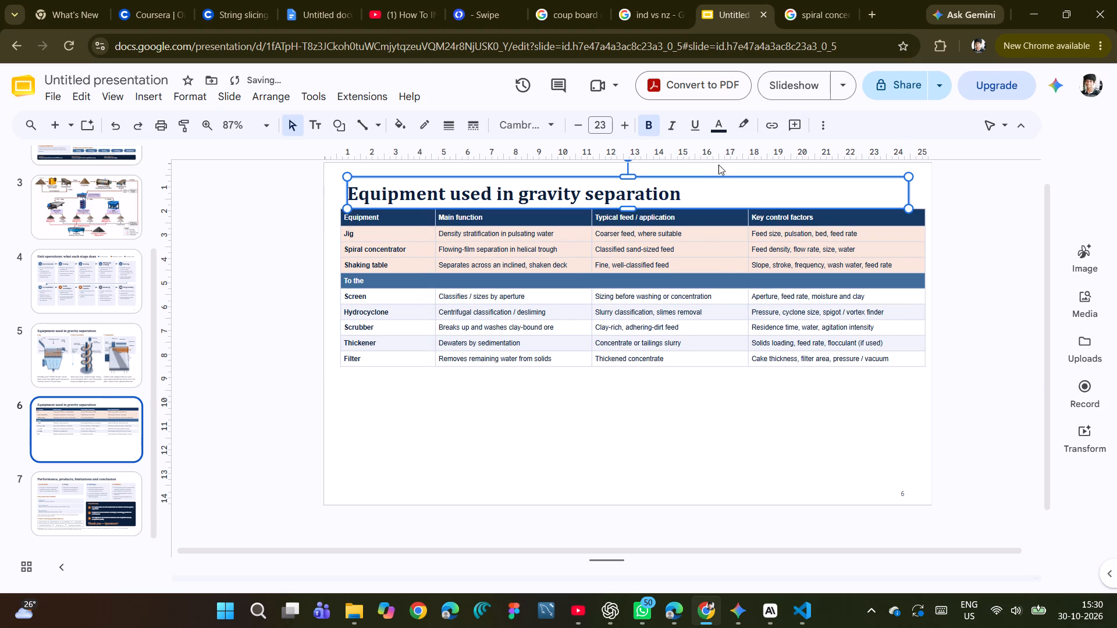
click(718, 177)
key(Left)
key(Left)
key(Left)
key(Left)
key(Left)
key(Left)
key(Left)
key(Left)
key(Left)
key(Left)
key(Left)
key(Left)
key(Left)
key(Left)
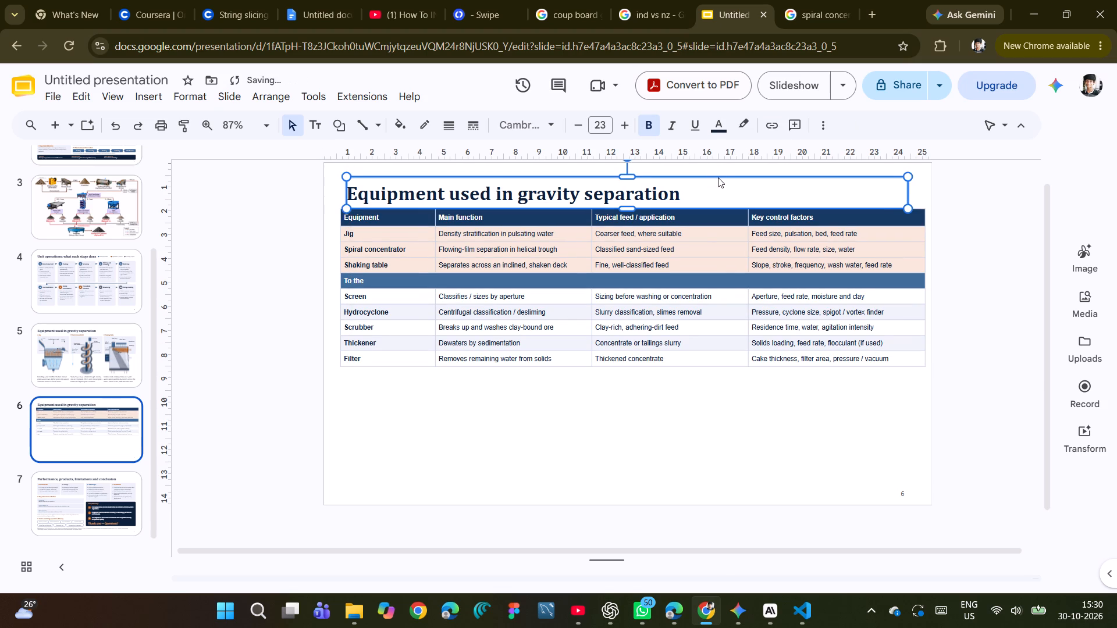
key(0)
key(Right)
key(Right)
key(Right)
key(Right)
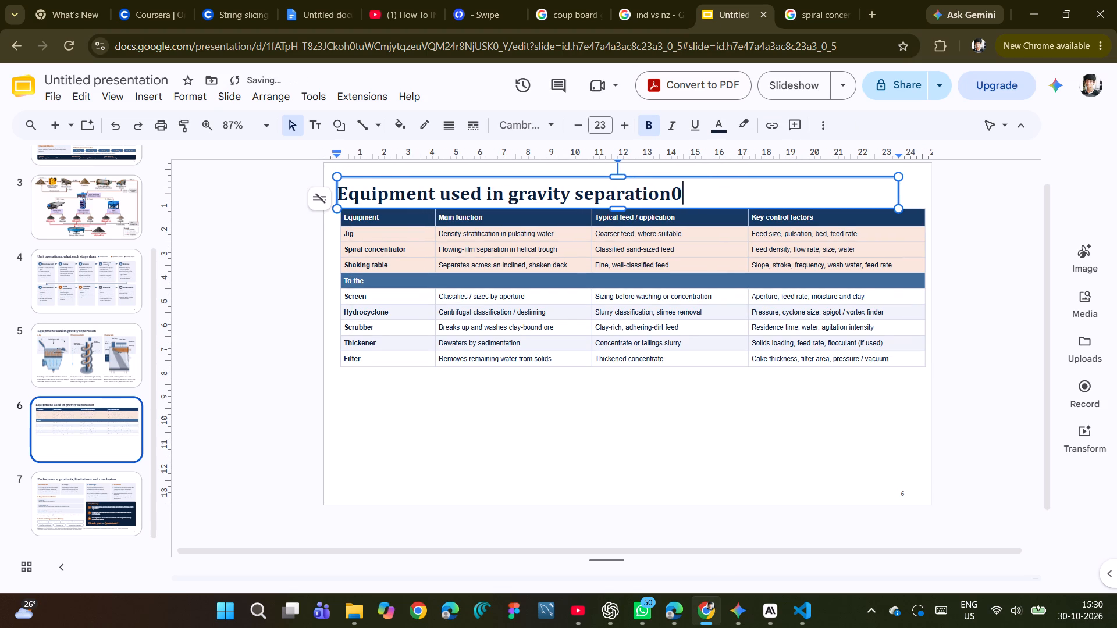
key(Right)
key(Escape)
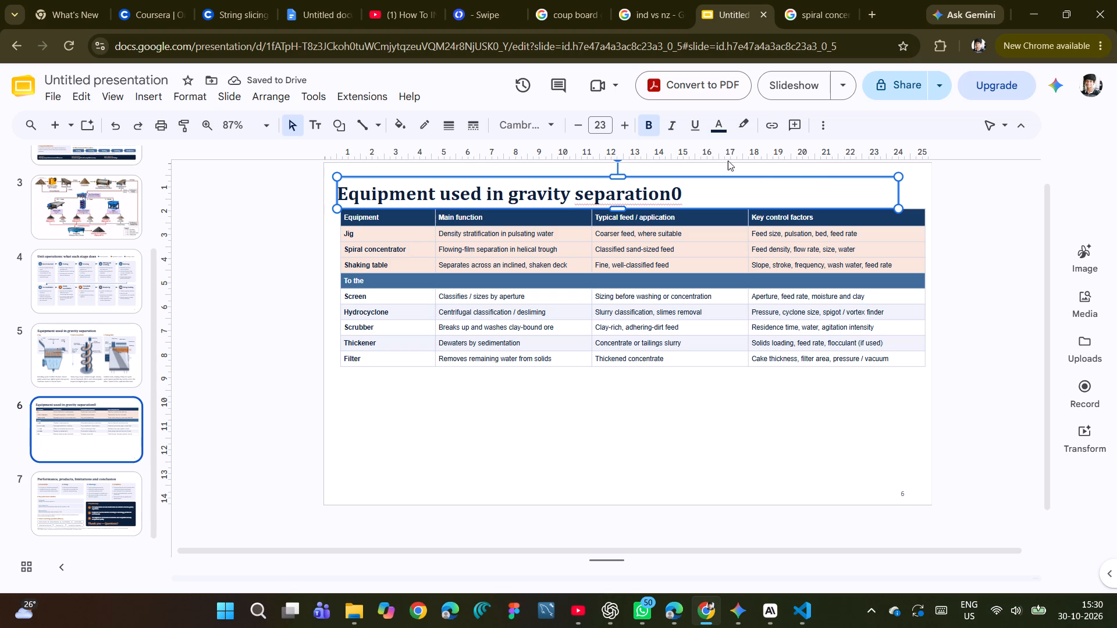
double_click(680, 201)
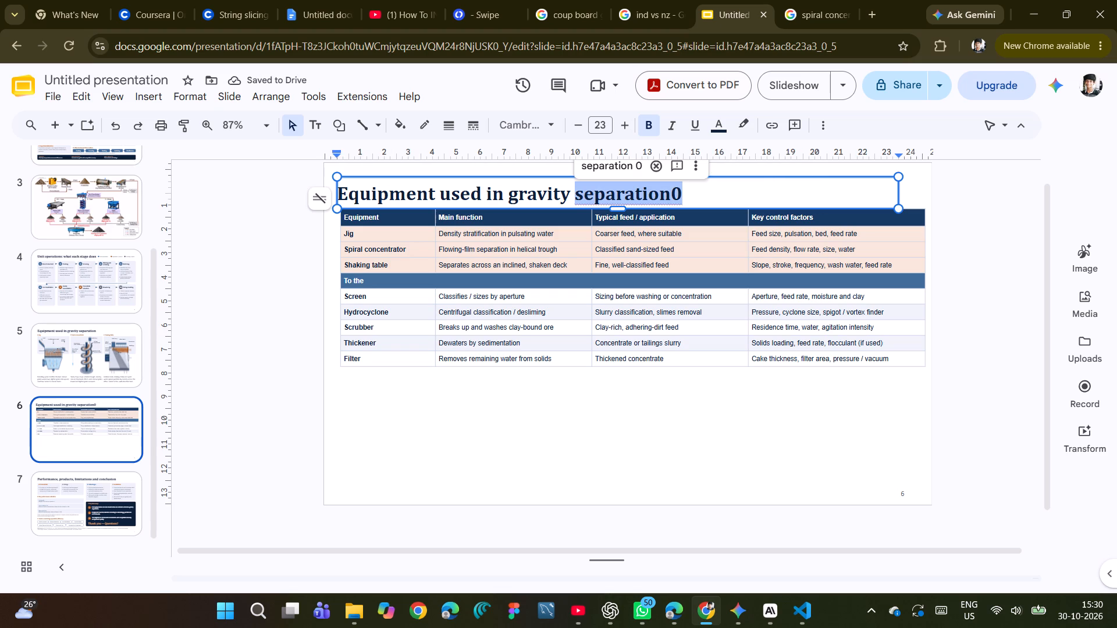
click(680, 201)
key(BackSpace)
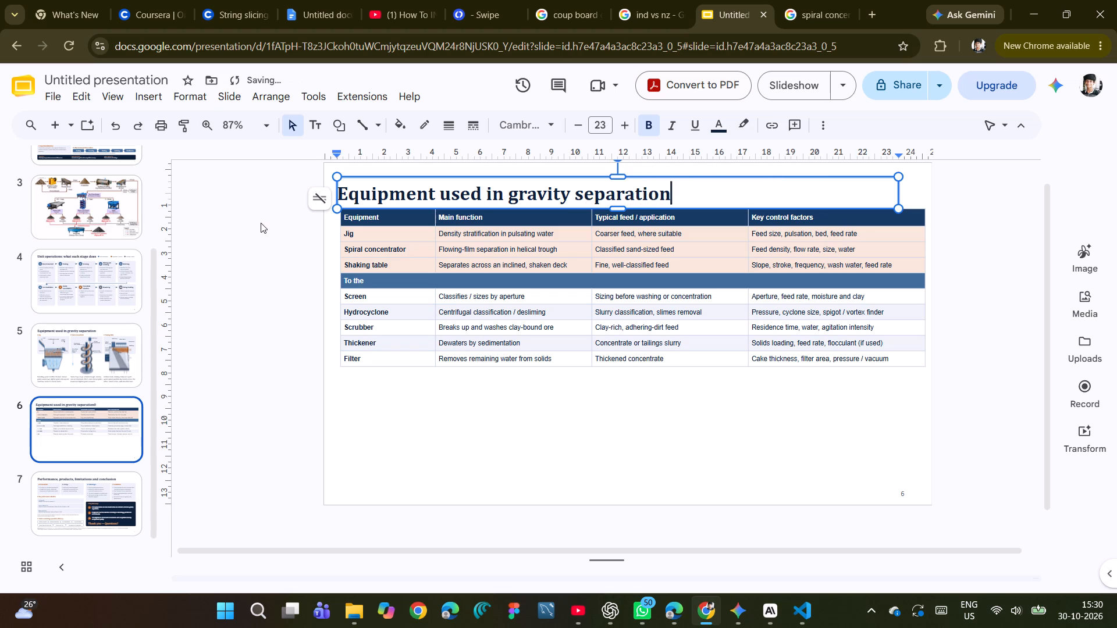
Nudge the slide 6 title up, leaving a gap above the table, and right until its text aligns with the table's left edge.
click(262, 224)
click(453, 194)
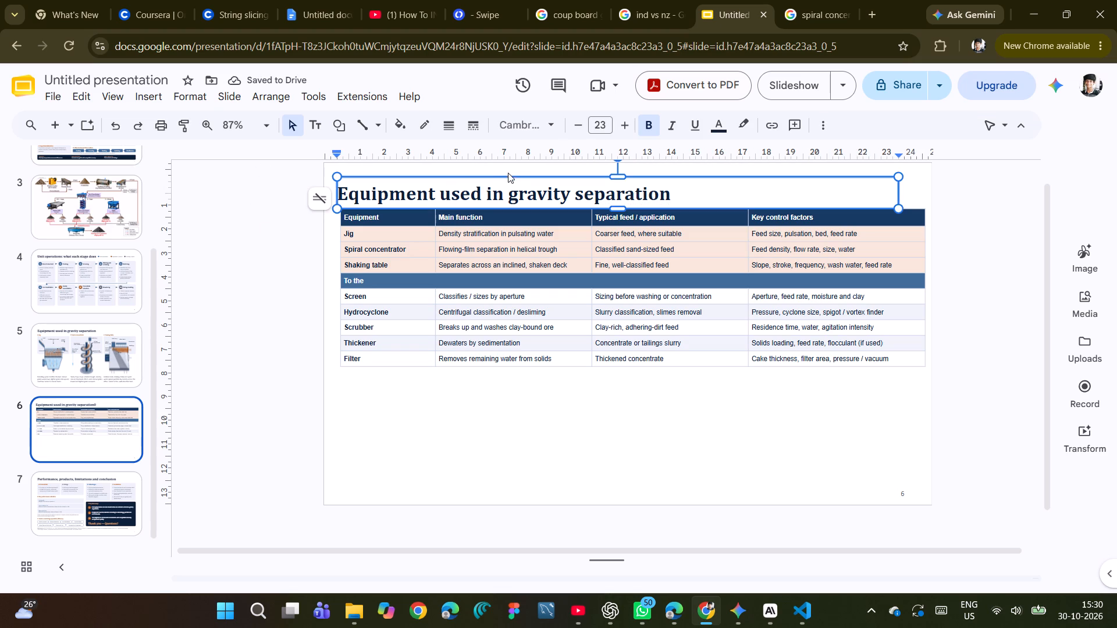
click(503, 180)
key(Up)
key(Up)
key(Up)
key(Up)
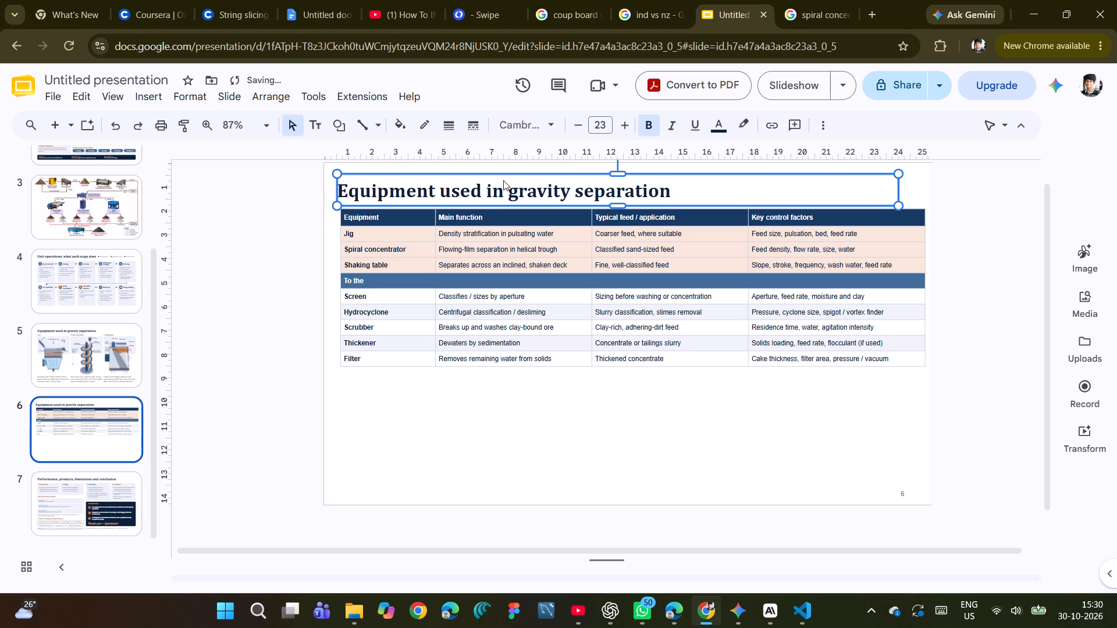
key(Up)
key(Up)
key(Up)
key(Right)
key(Right)
key(Right)
key(Right)
key(Right)
key(Up)
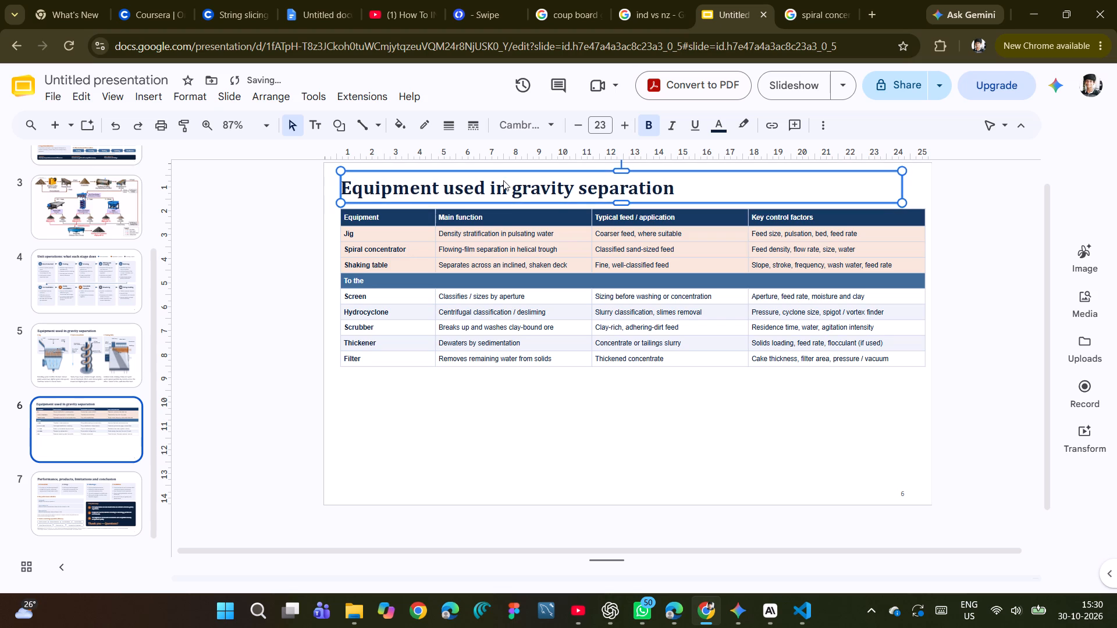
key(Up)
key(Up)
Stretch the equipment table downward from its bottom edge until it ends just above the slide number.
click(490, 254)
key(Escape)
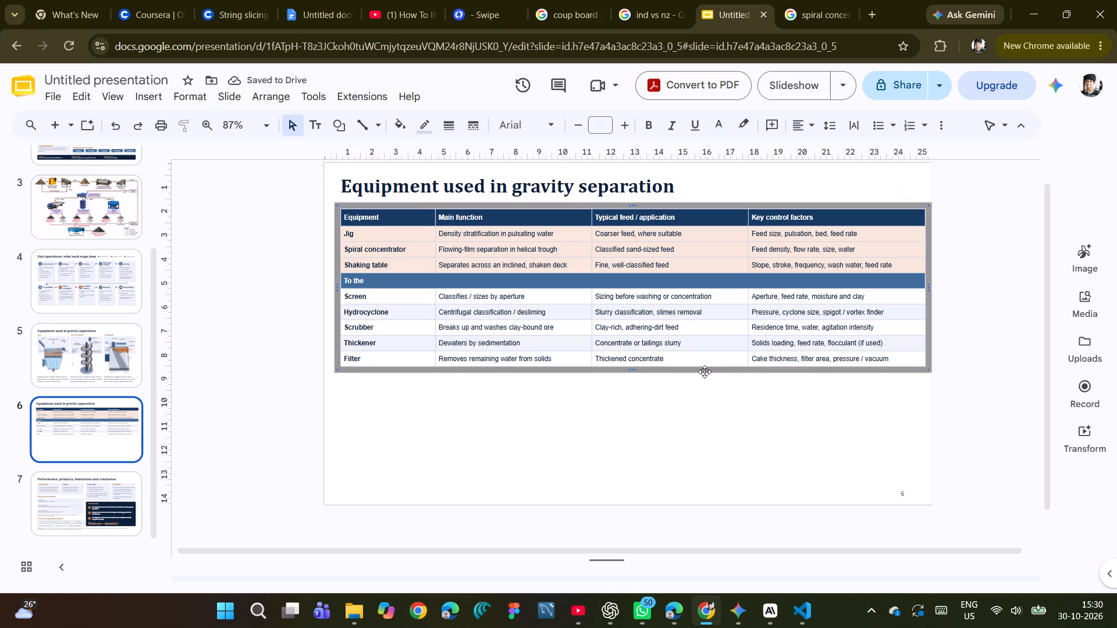
drag(633, 370, 633, 391)
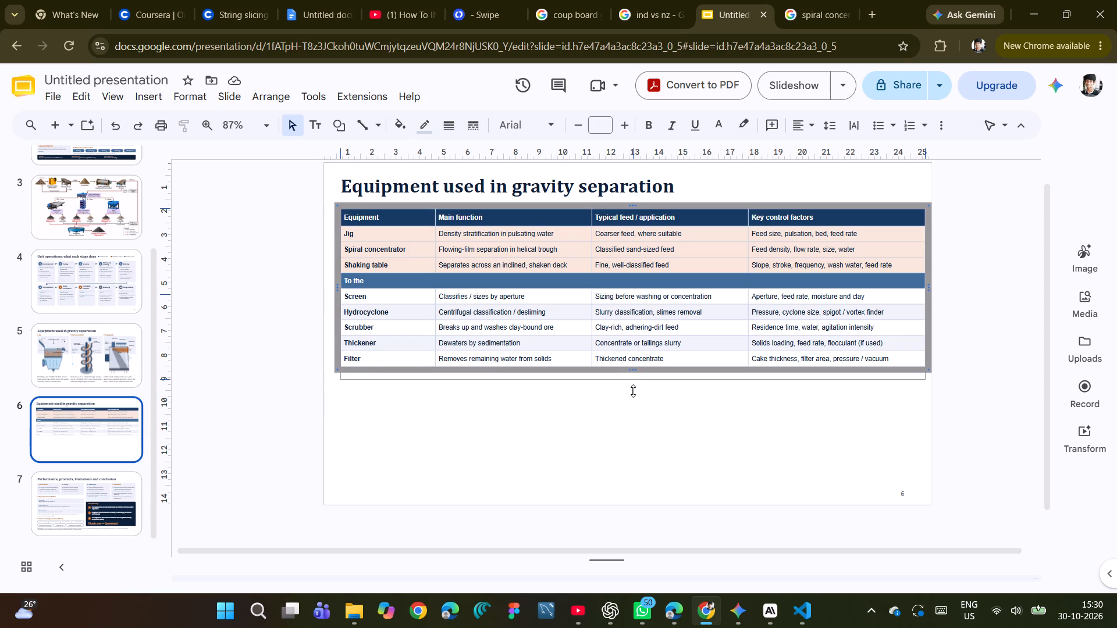
drag(633, 391, 632, 422)
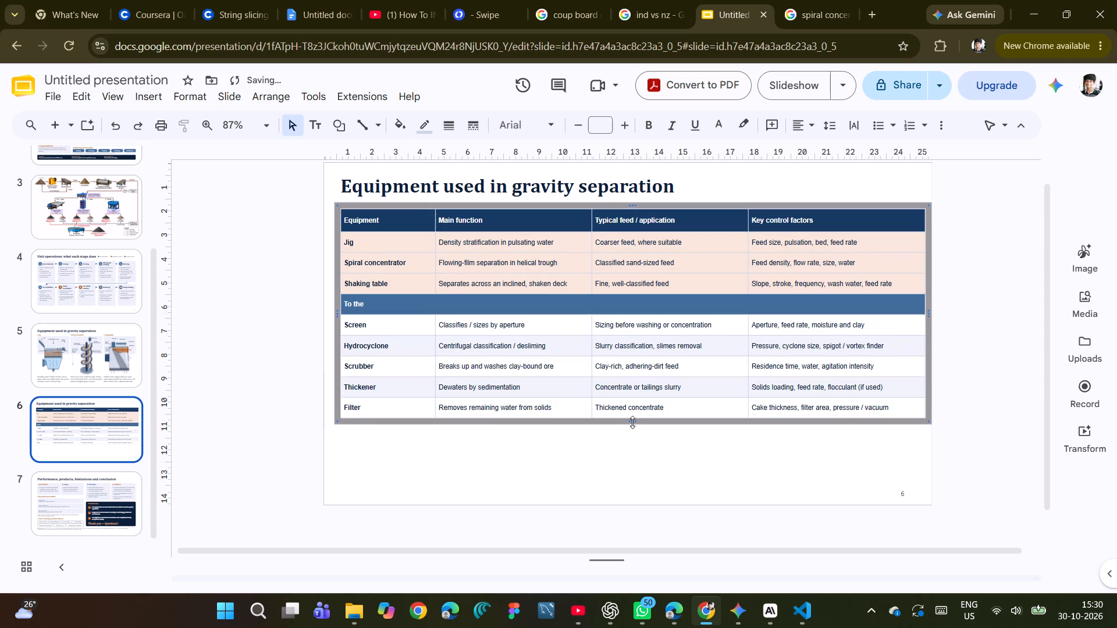
drag(632, 422, 633, 483)
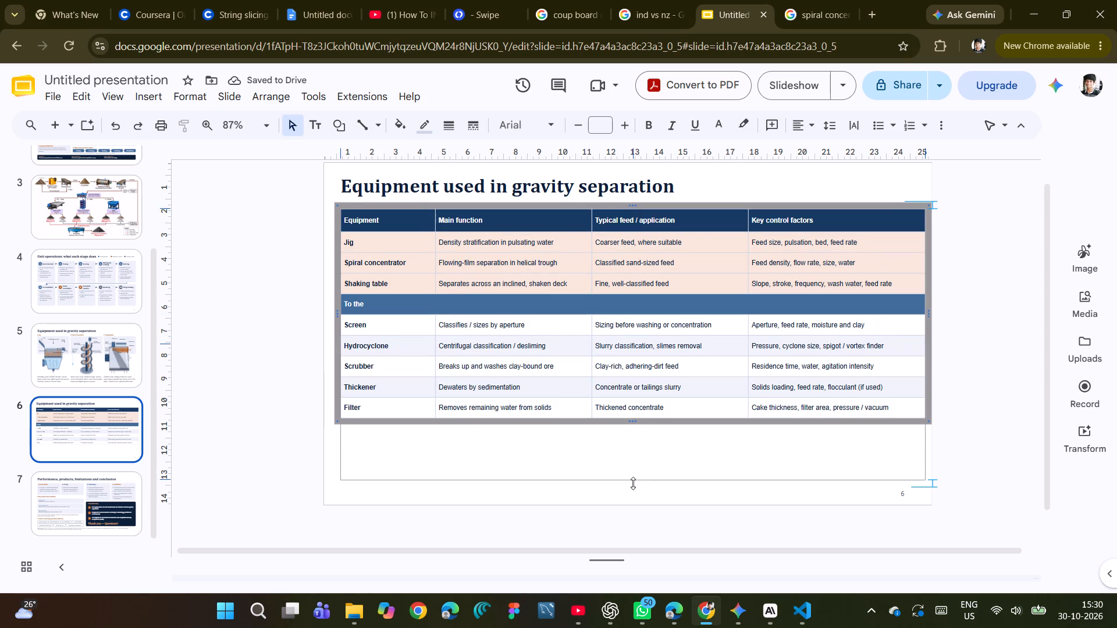
drag(633, 483, 630, 480)
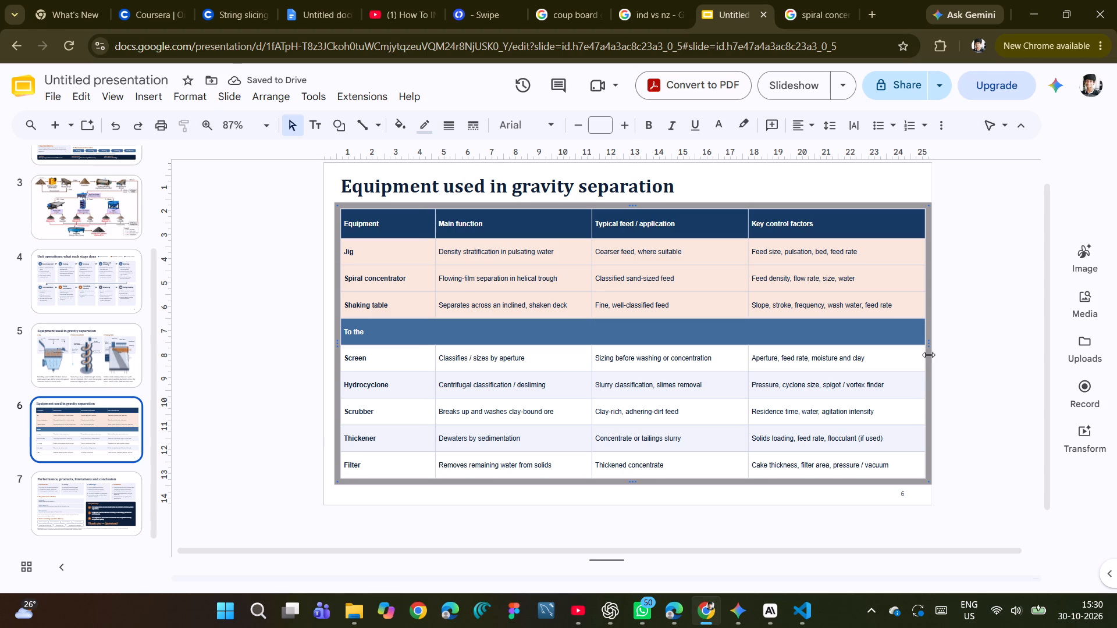
Narrow the equipment table slightly from its right edge, leaving a margin at the slide's right side.
drag(927, 347, 913, 349)
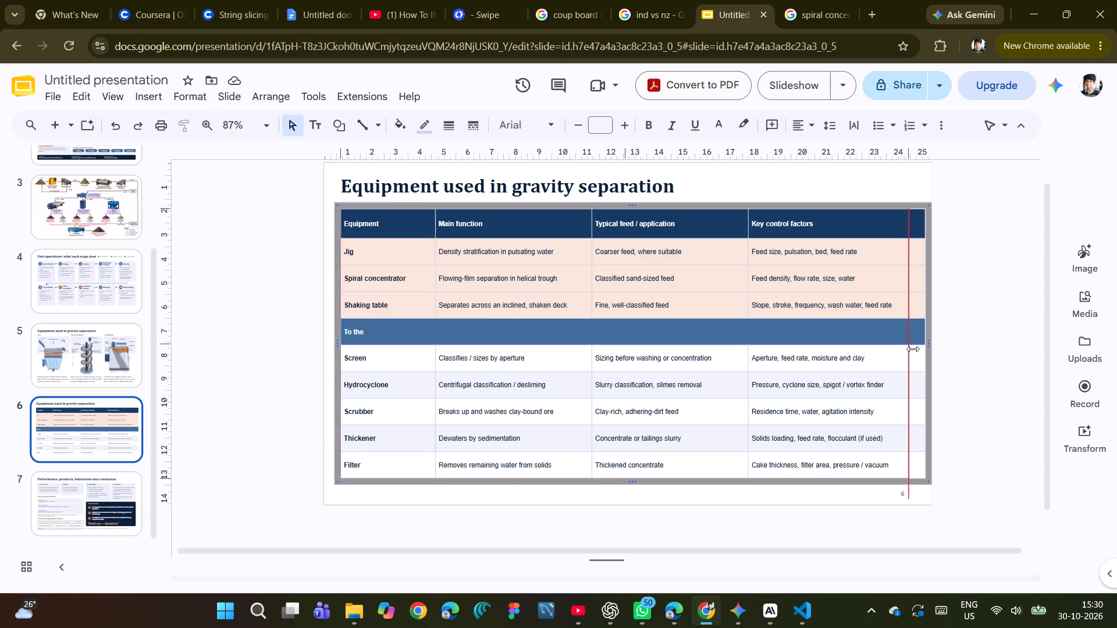
drag(913, 349, 915, 349)
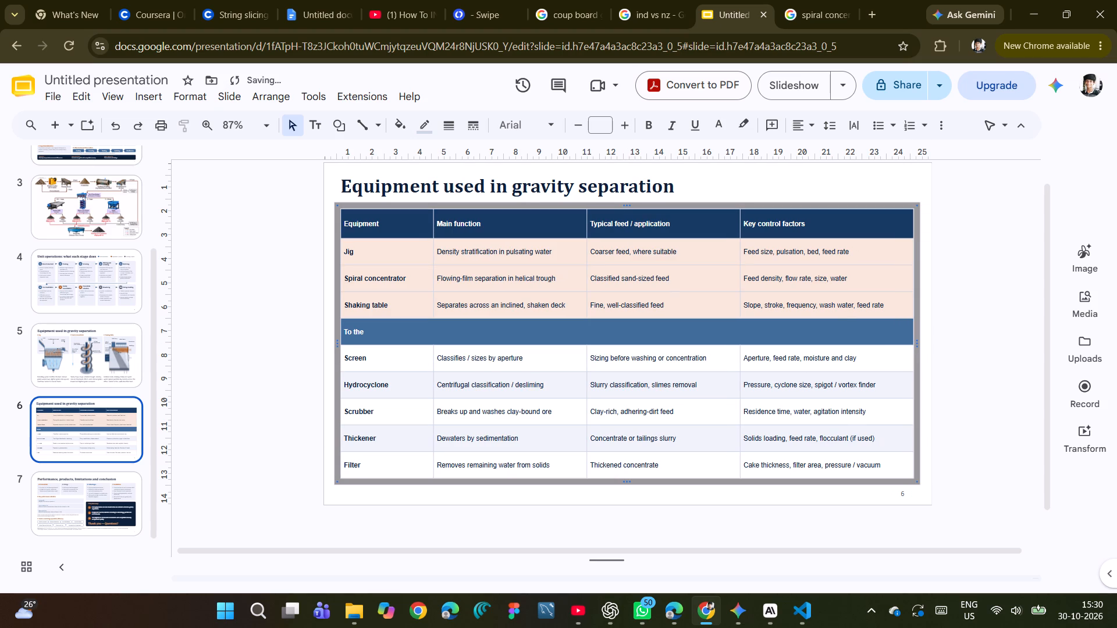
click(337, 341)
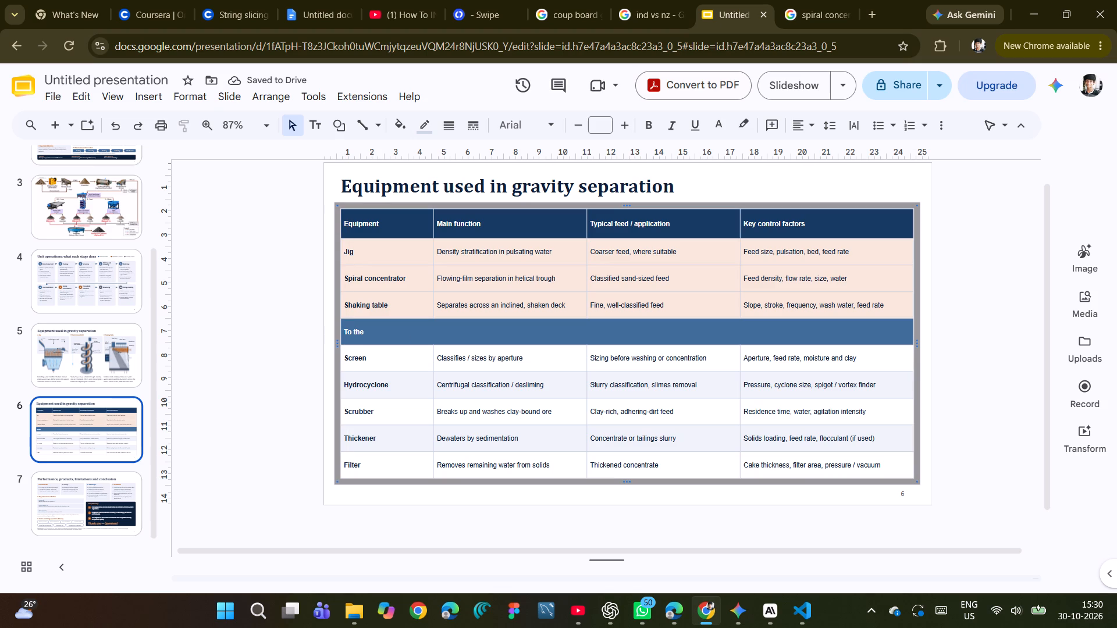
click(955, 390)
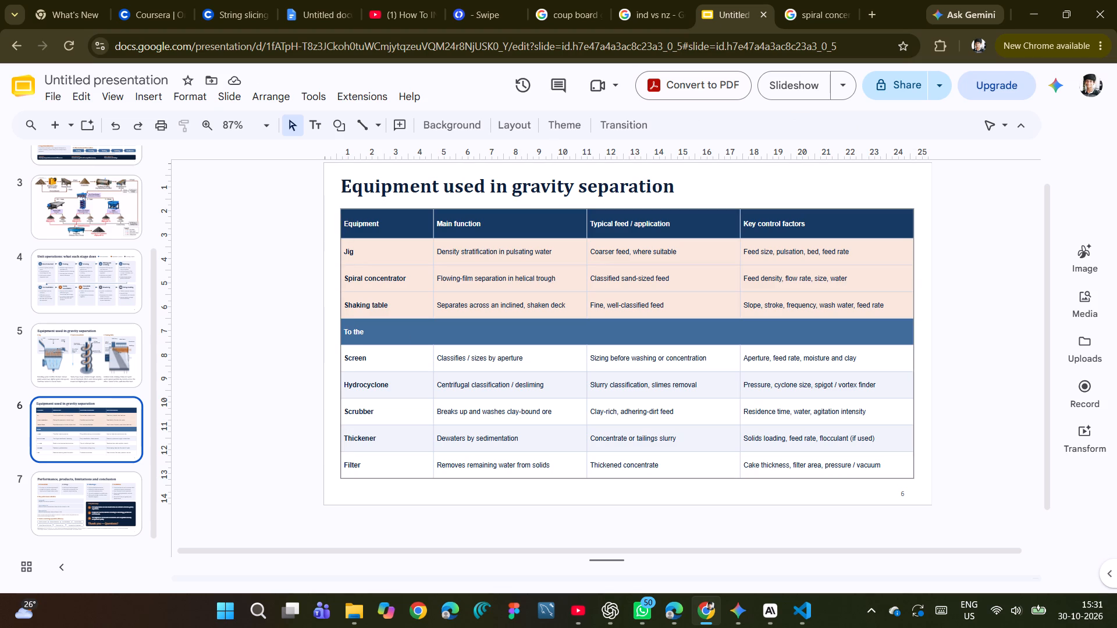
Go back to slide 5 with the three equipment diagrams.
click(70, 359)
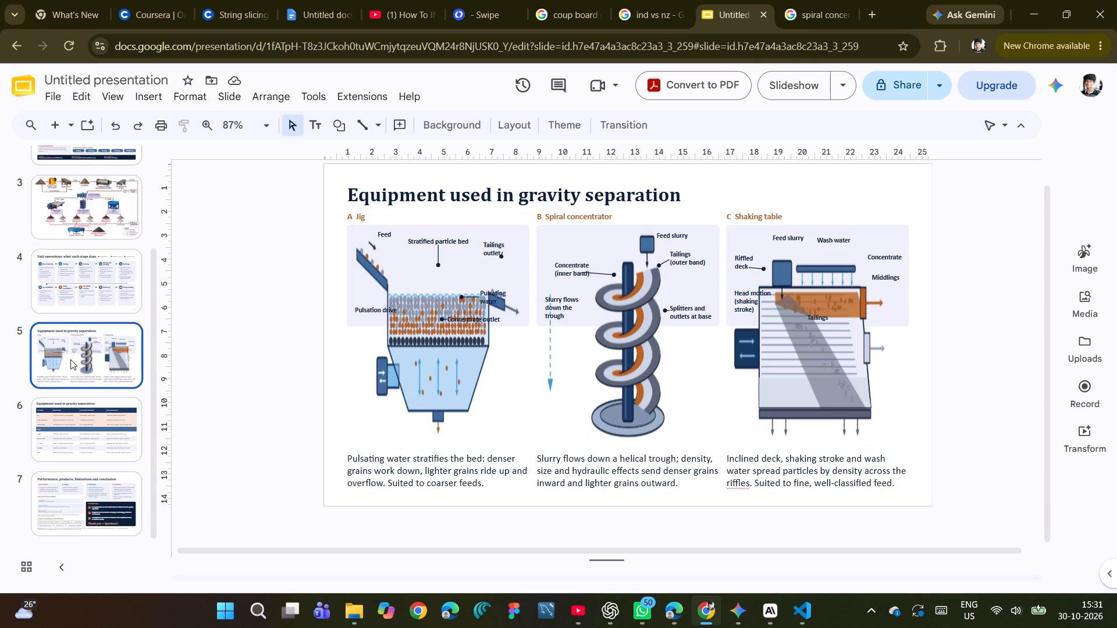
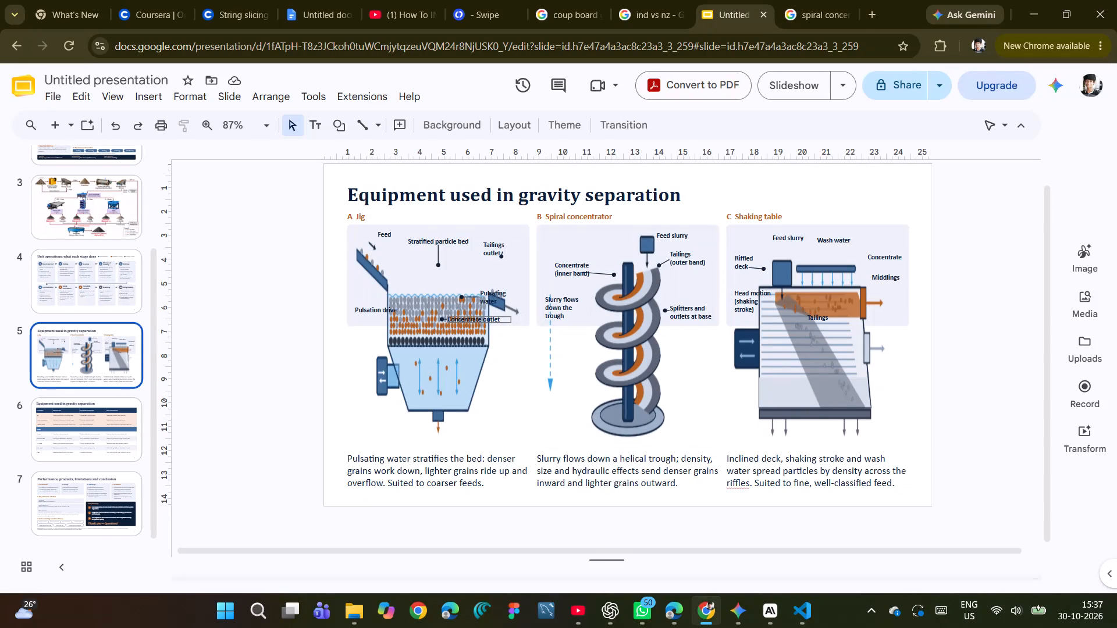
Select the jig diagram image on the equipment slide.
click(510, 339)
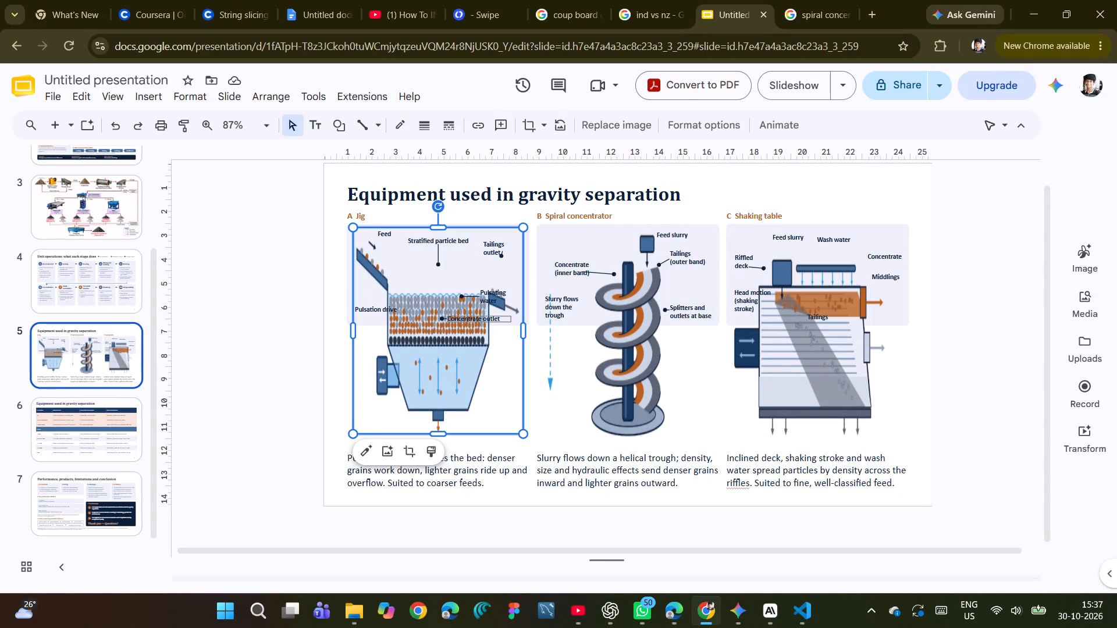